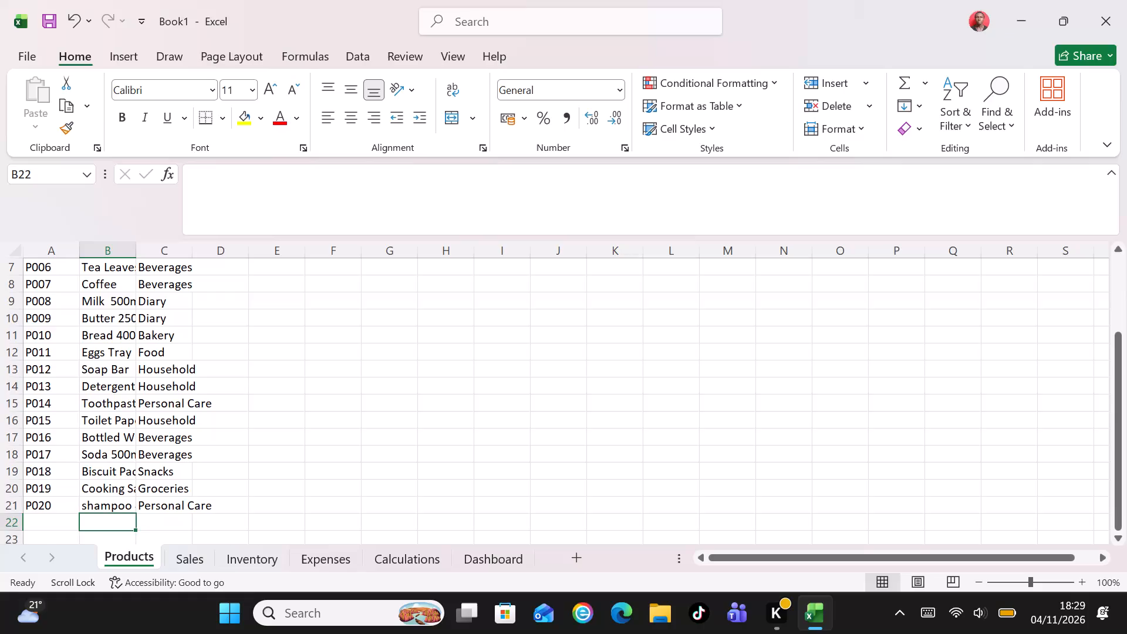
Enter the opening stock for products P001 to P005 as 80, 65, 90, 100 and 120.
{"action": "key", "text": "Page_Up"}
{"action": "key", "text": "Page_Up"}
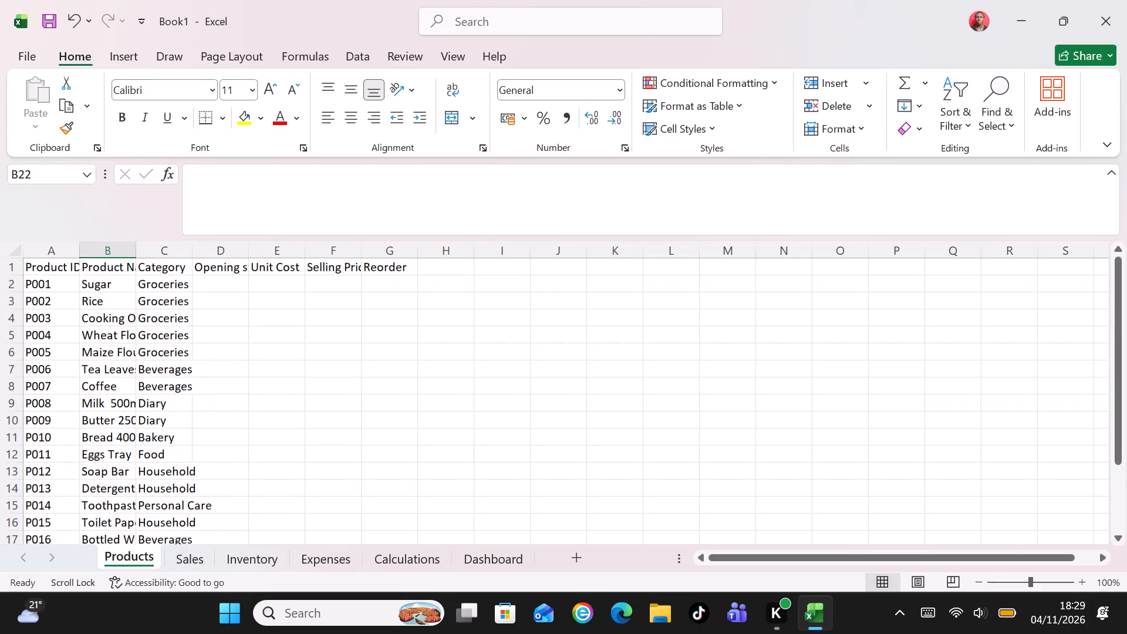
{"action": "left_click", "coordinate": [207, 288]}
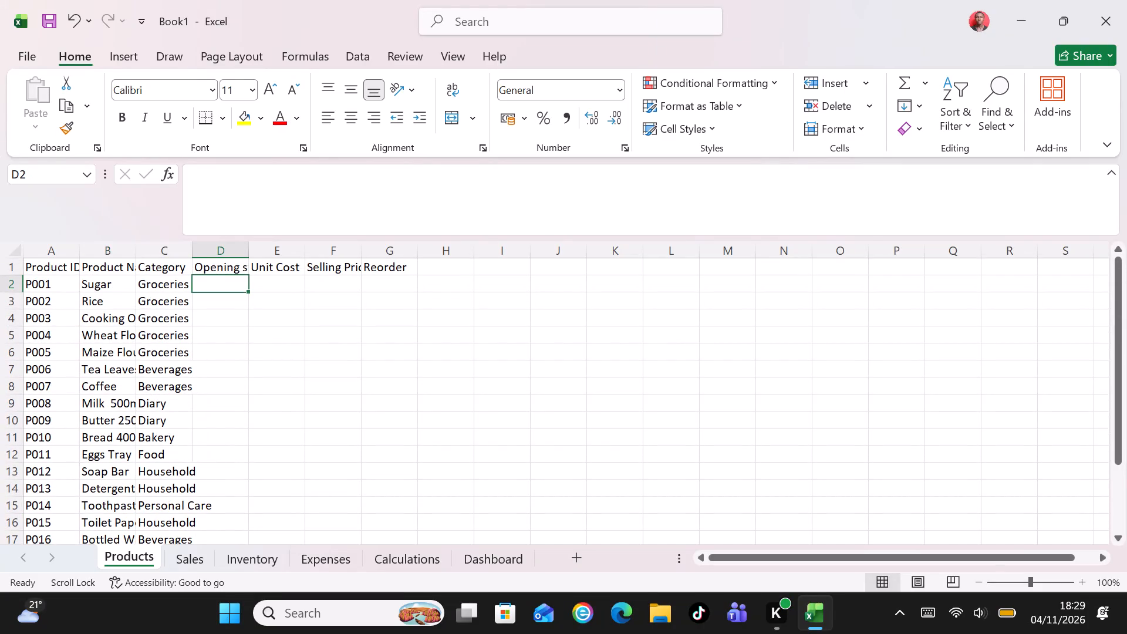
{"action": "type", "text": "80"}
{"action": "key", "text": "Return"}
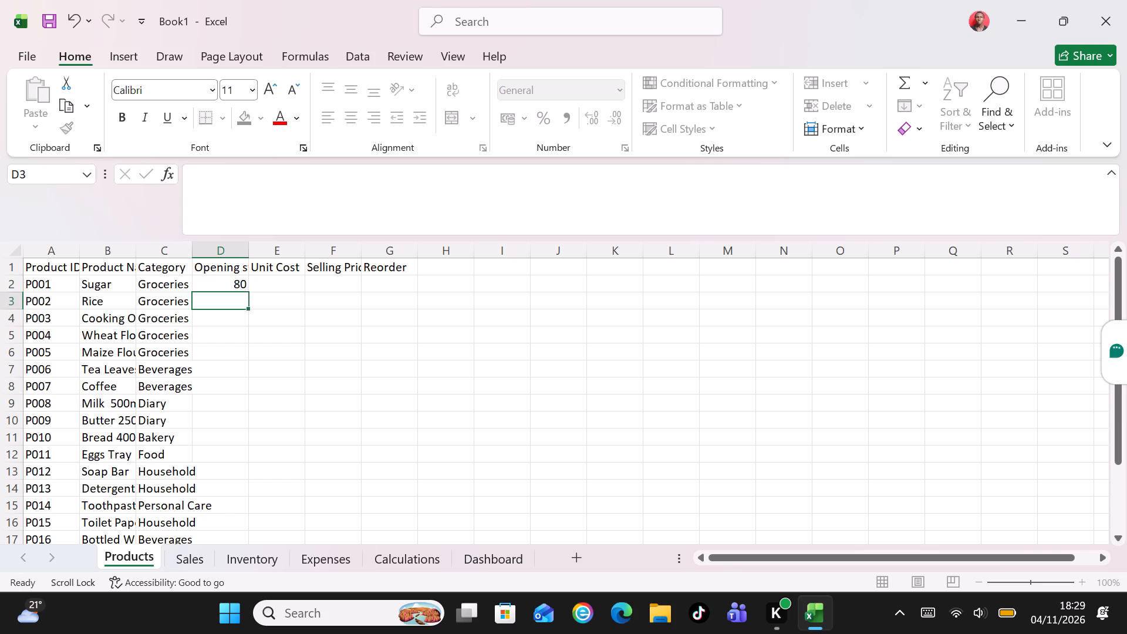
{"action": "type", "text": "65"}
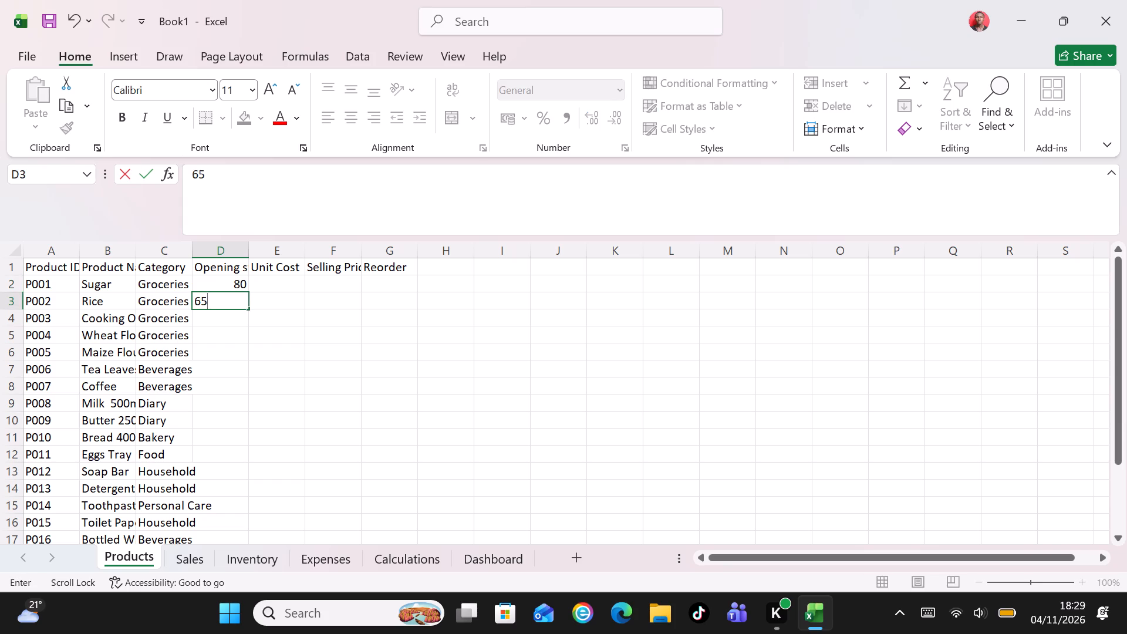
{"action": "key", "text": "Return"}
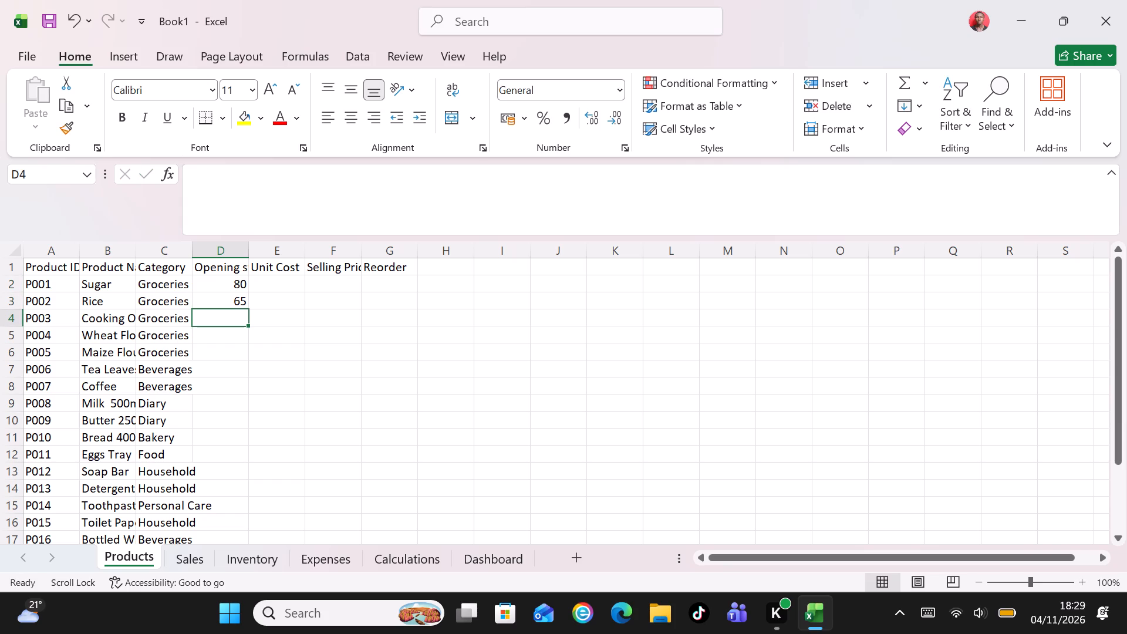
{"action": "type", "text": "90"}
{"action": "key", "text": "Return"}
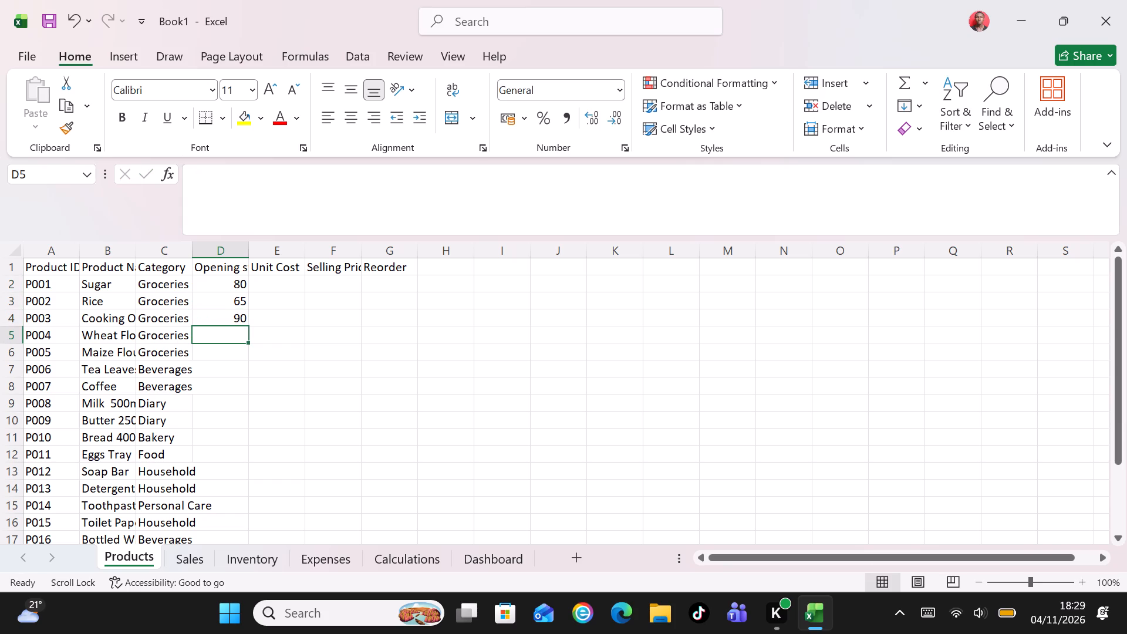
{"action": "type", "text": "100"}
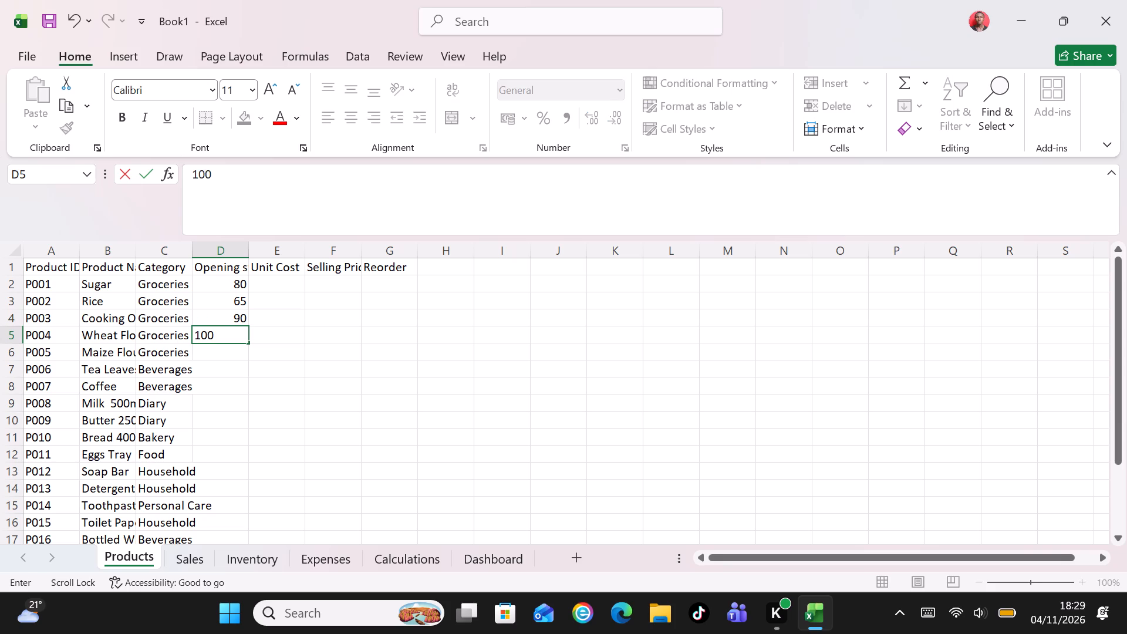
{"action": "key", "text": "Return"}
{"action": "type", "text": "120"}
{"action": "key", "text": "Return"}
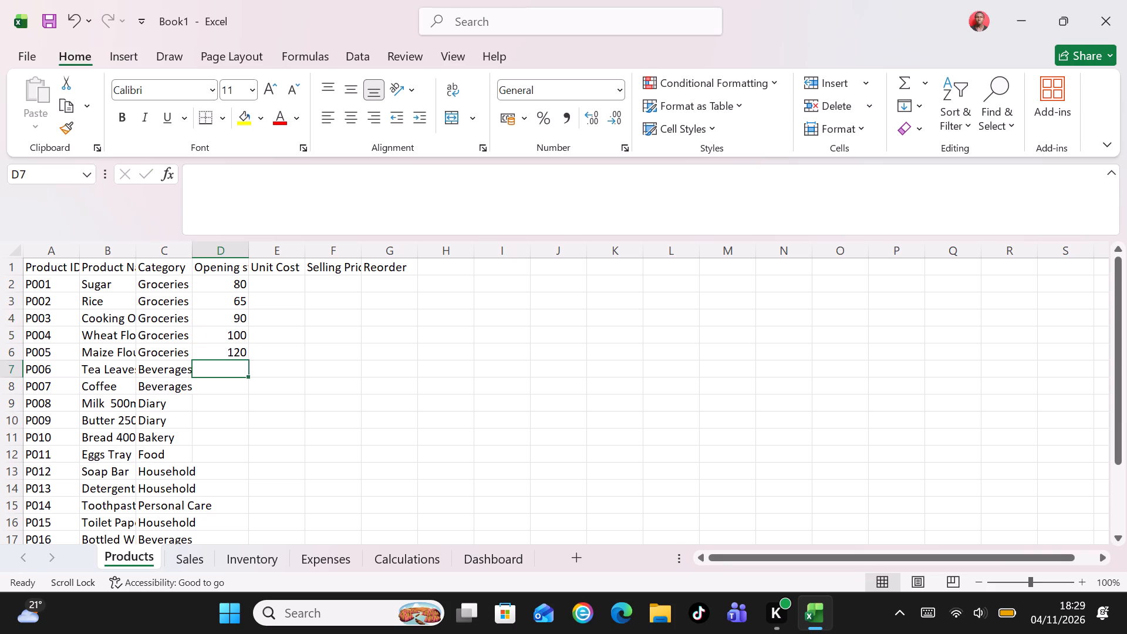
Enter the opening stock for products P006 to P010 as 55, 40, 150, 45 and 100.
{"action": "type", "text": "55"}
{"action": "key", "text": "Return"}
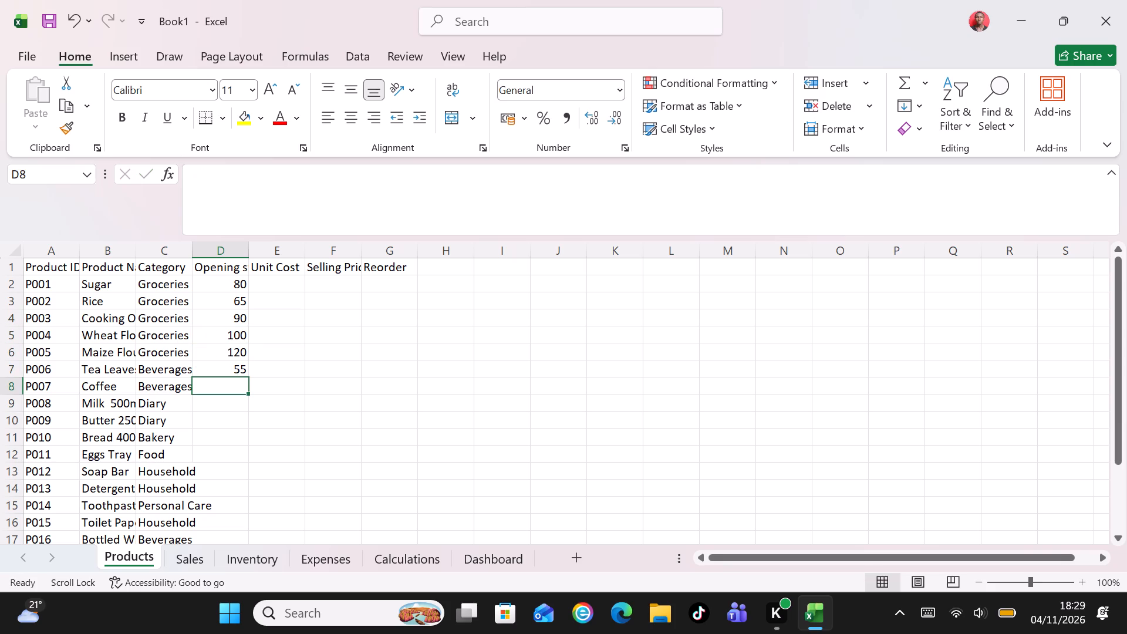
{"action": "type", "text": "180"}
{"action": "key", "text": "Return"}
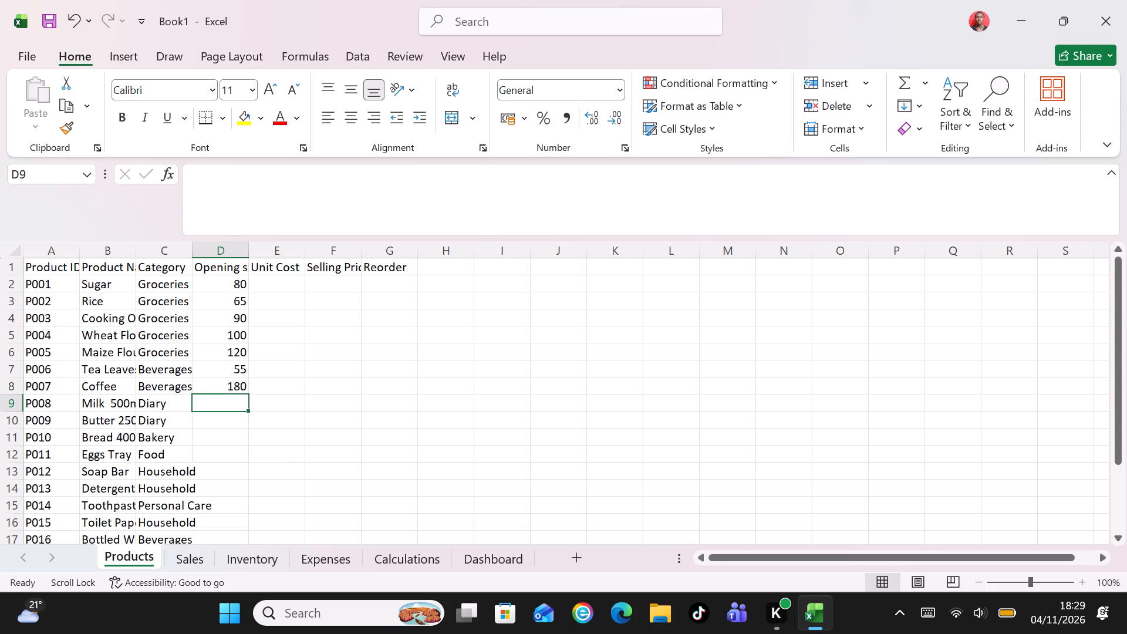
{"action": "left_click", "coordinate": [228, 389]}
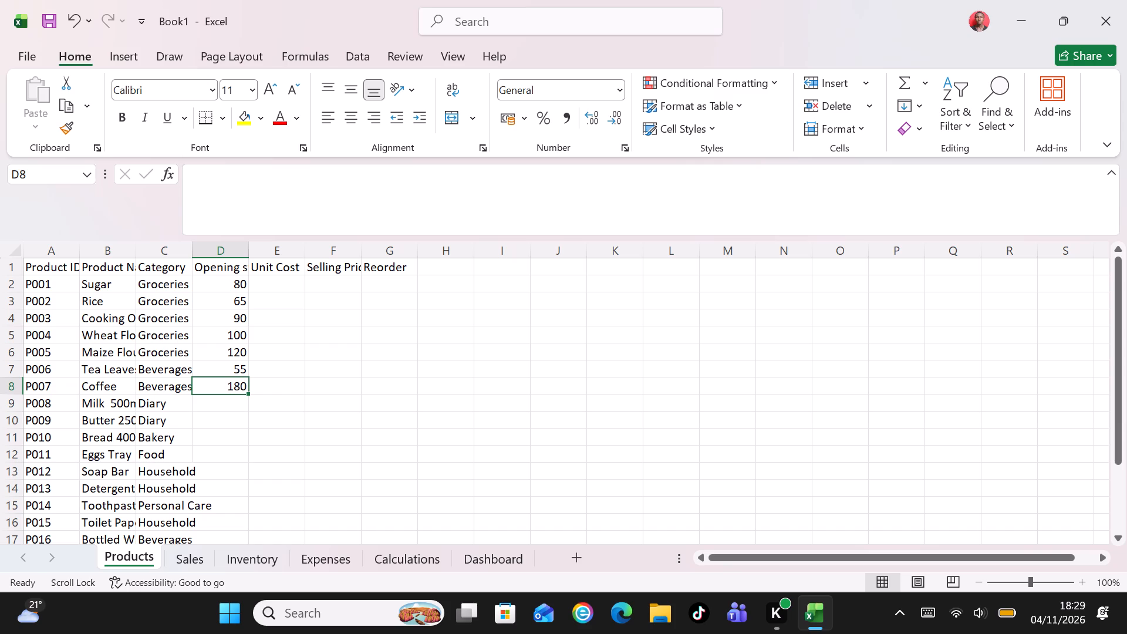
{"action": "type", "text": "40"}
{"action": "key", "text": "Return"}
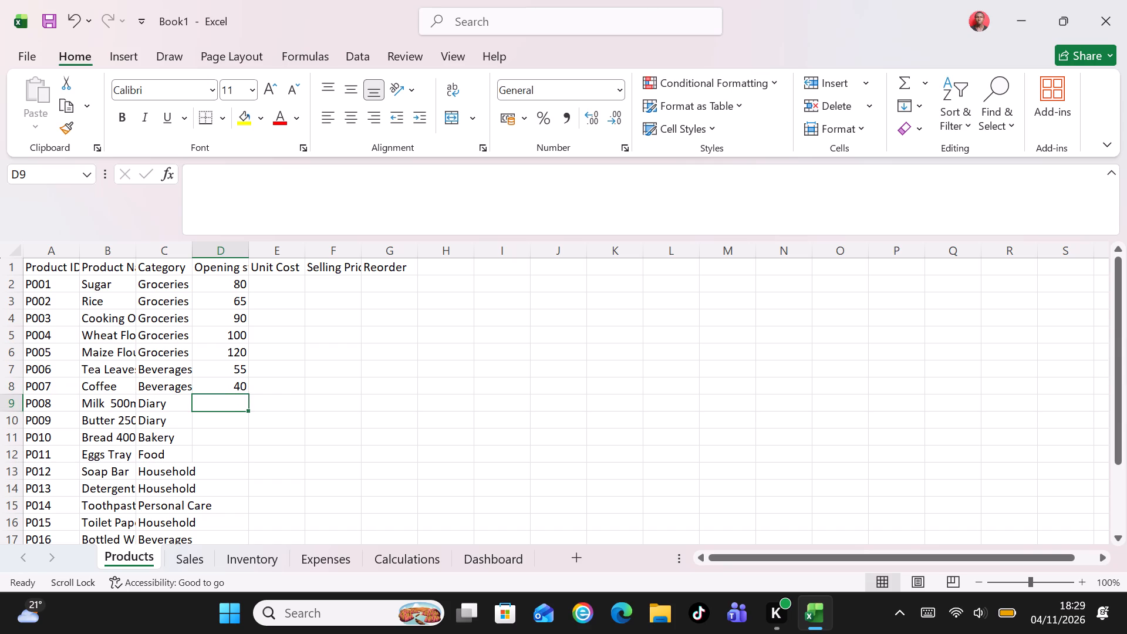
{"action": "type", "text": "150"}
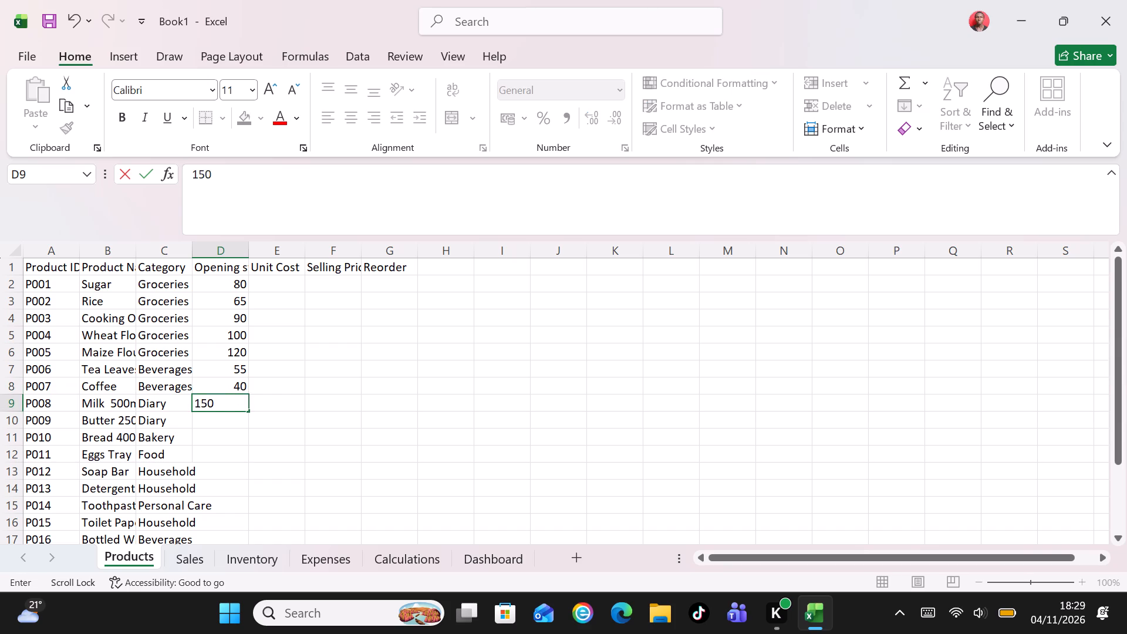
{"action": "key", "text": "Return"}
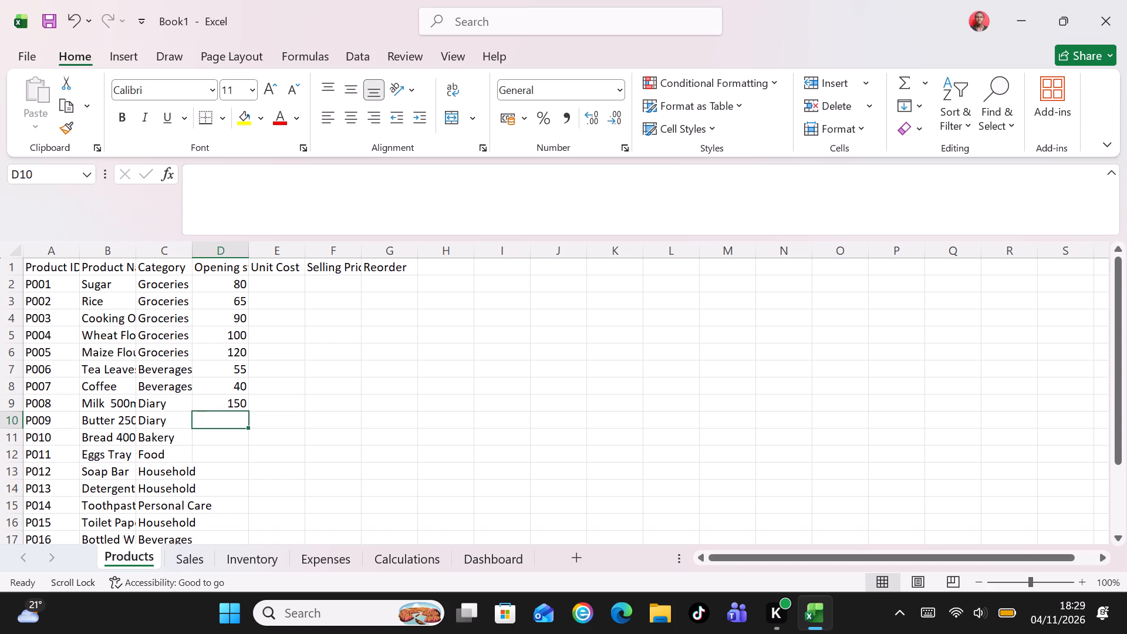
{"action": "type", "text": "45"}
{"action": "key", "text": "Return"}
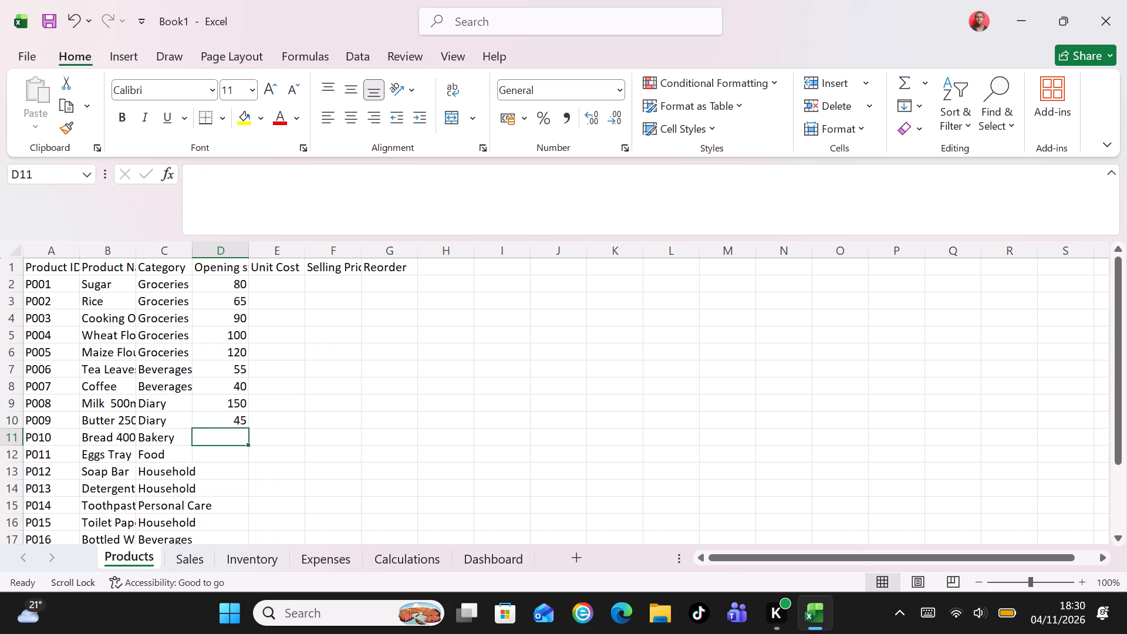
{"action": "type", "text": "100"}
{"action": "key", "text": "Return"}
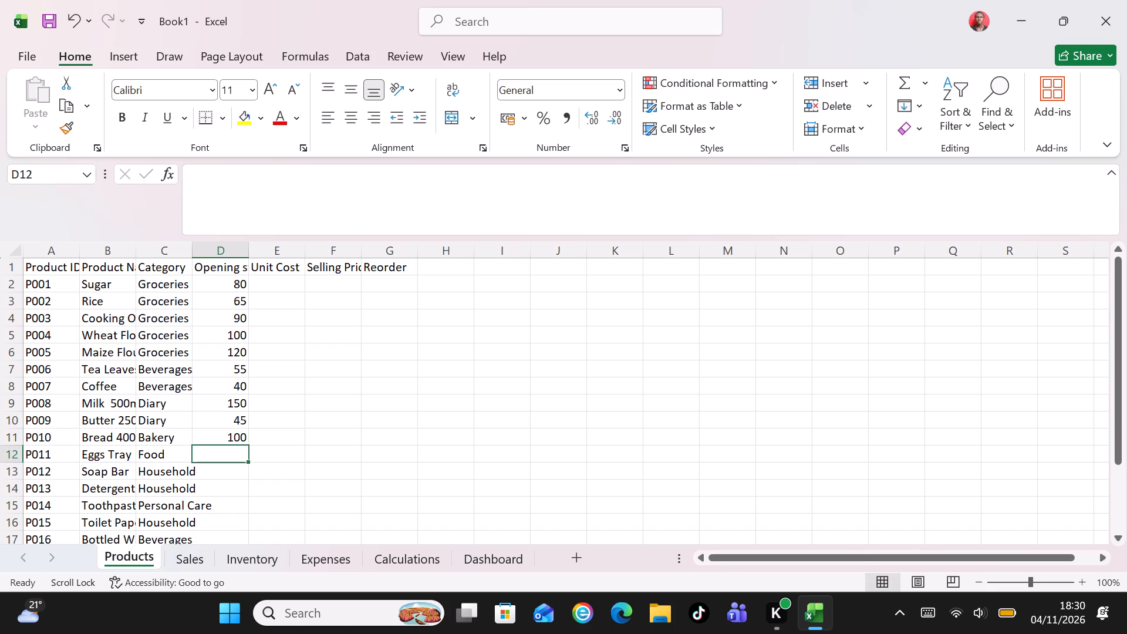
Enter the opening stock for products P011 to P015 as 60, 110, 70, 50 and 90.
{"action": "type", "text": "60"}
{"action": "key", "text": "Return"}
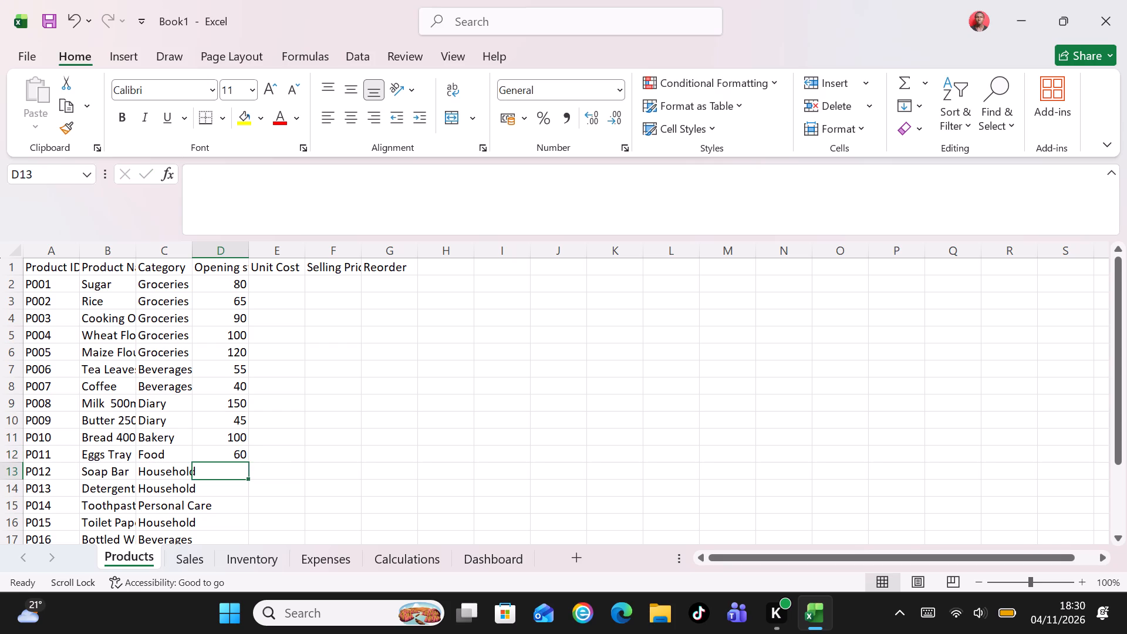
{"action": "type", "text": "110"}
{"action": "key", "text": "Return"}
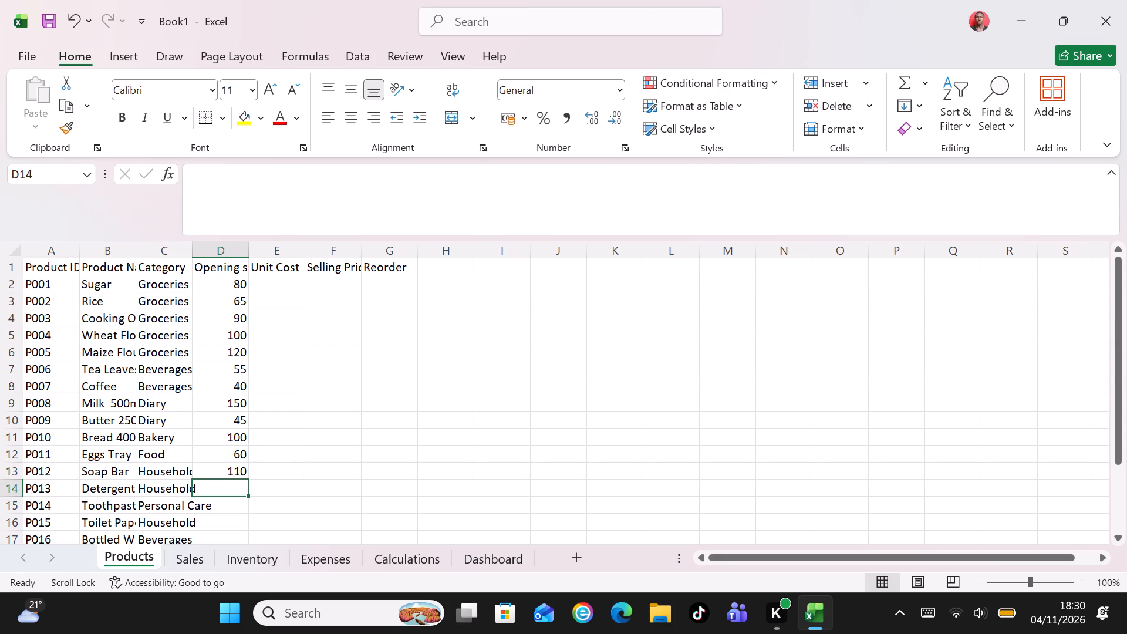
{"action": "type", "text": "70"}
{"action": "key", "text": "Return"}
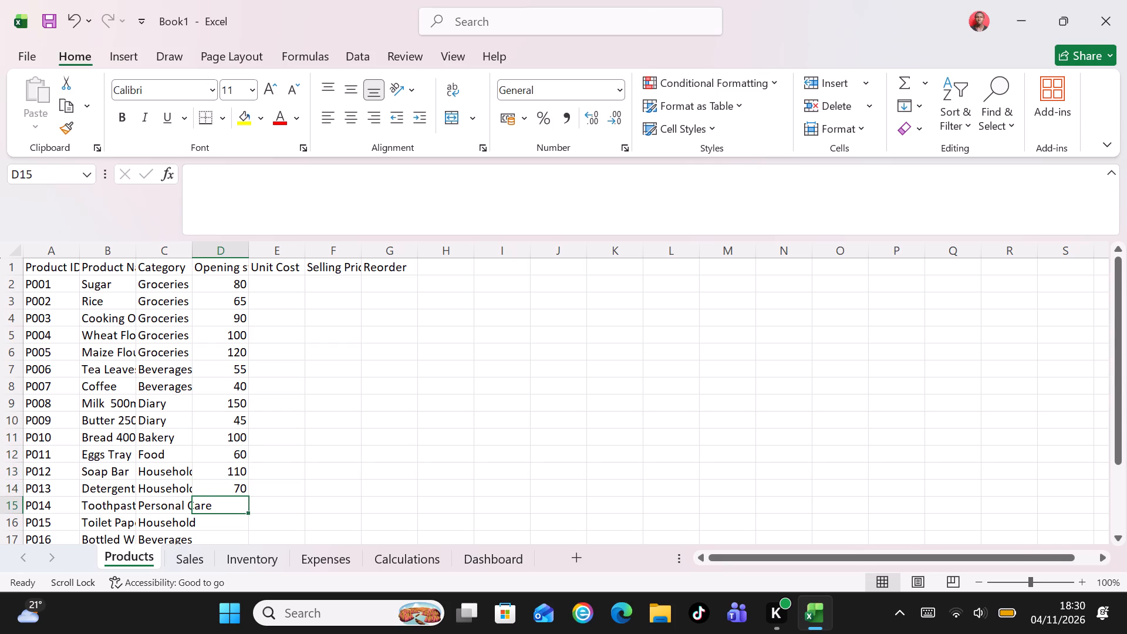
{"action": "type", "text": "50"}
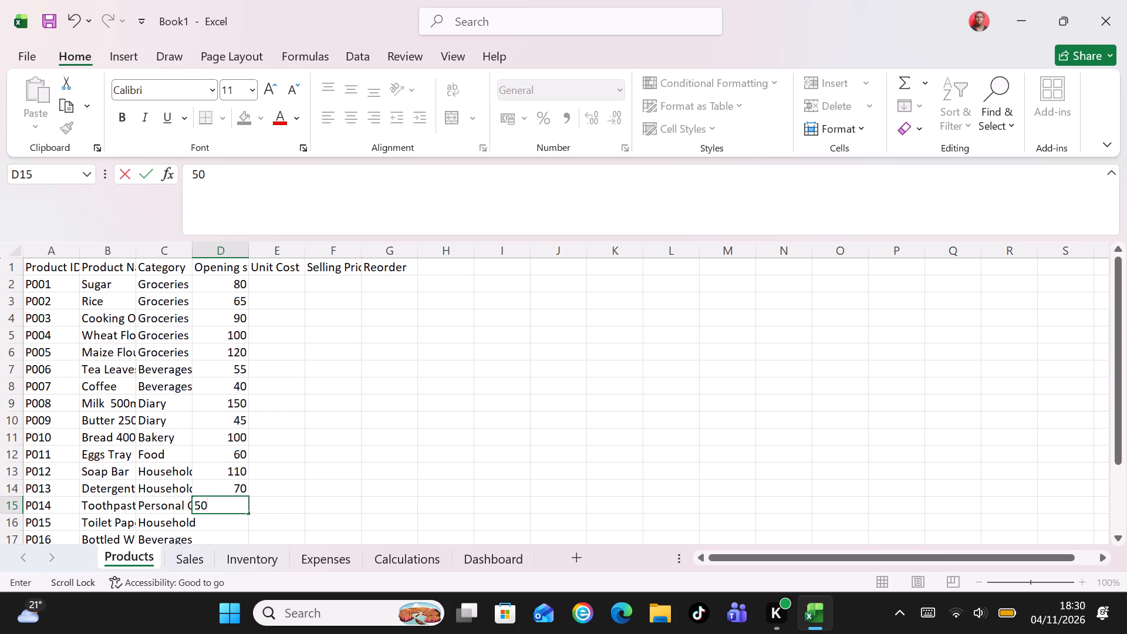
{"action": "key", "text": "Return"}
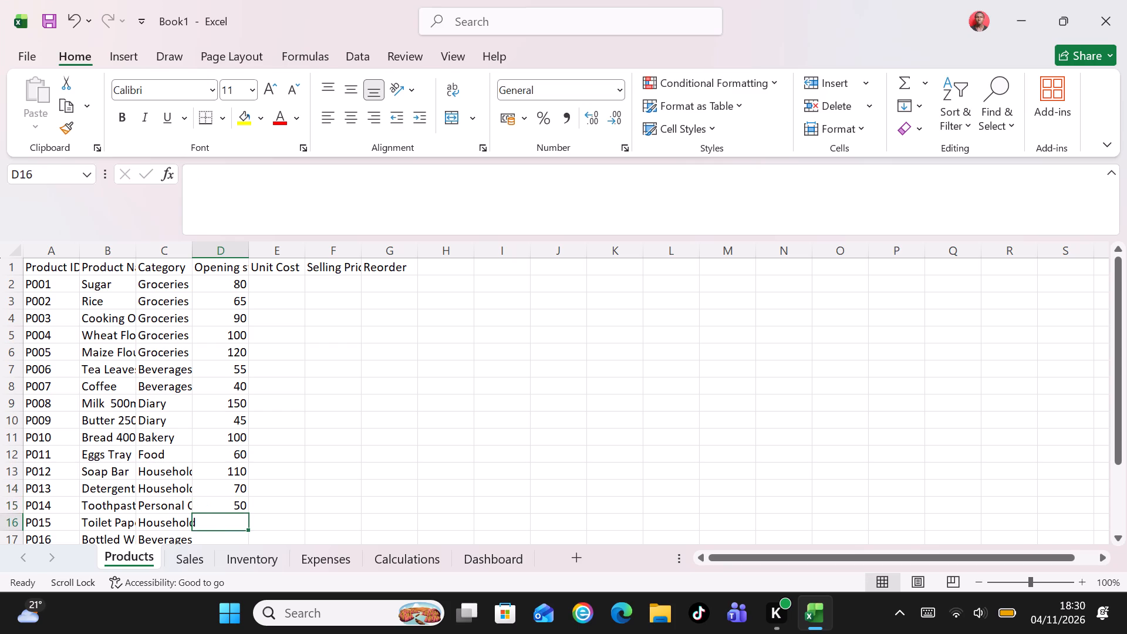
{"action": "type", "text": "90"}
{"action": "key", "text": "Return"}
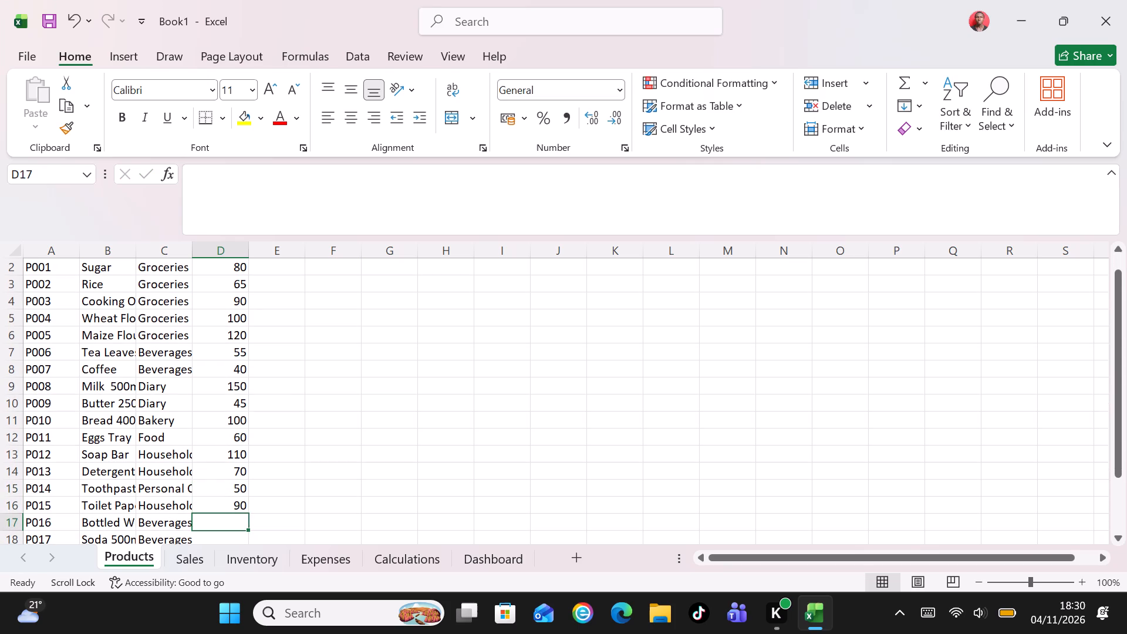
Enter the opening stock for products P016 to P020 as 130, 100, 85, 75 and 40.
{"action": "type", "text": "130"}
{"action": "key", "text": "Return"}
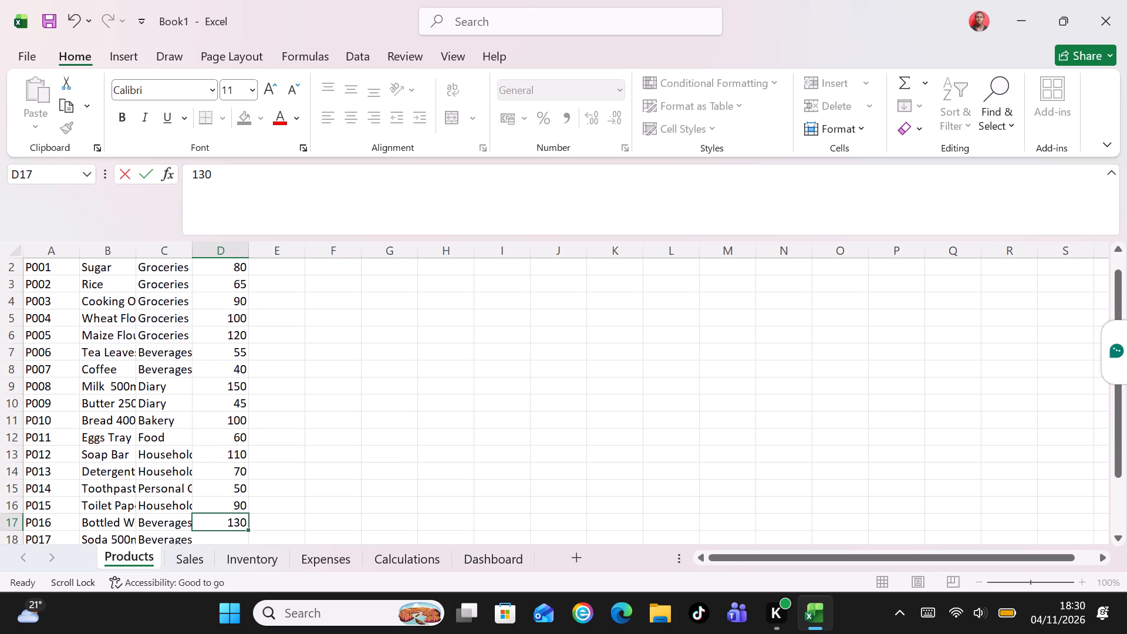
{"action": "type", "text": "100"}
{"action": "key", "text": "Return"}
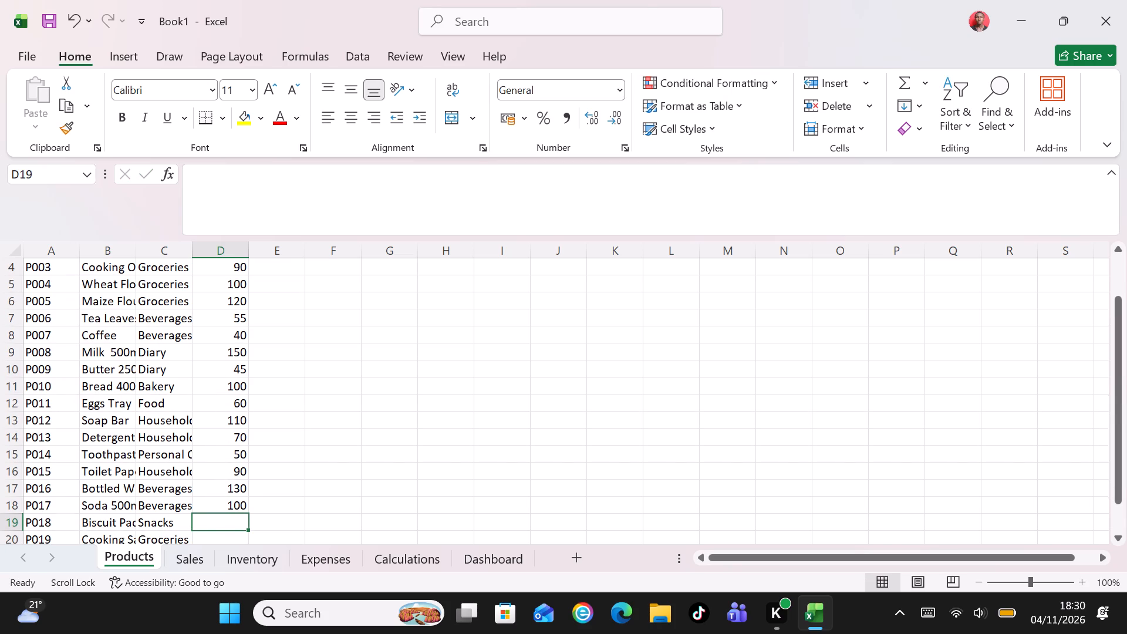
{"action": "type", "text": "85"}
{"action": "key", "text": "Return"}
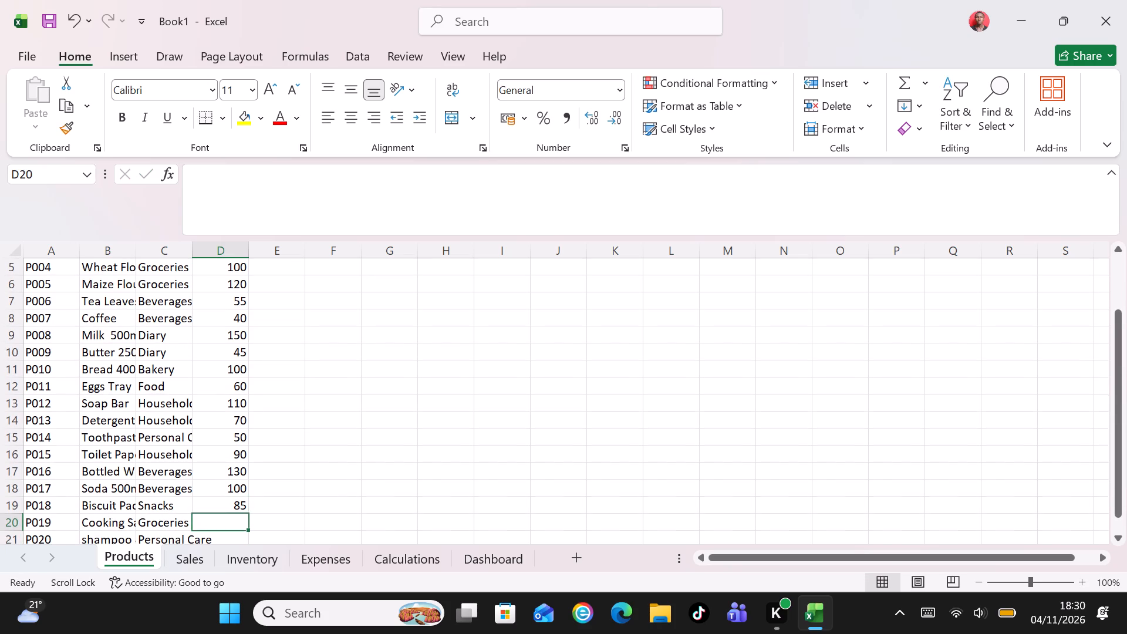
{"action": "type", "text": "75"}
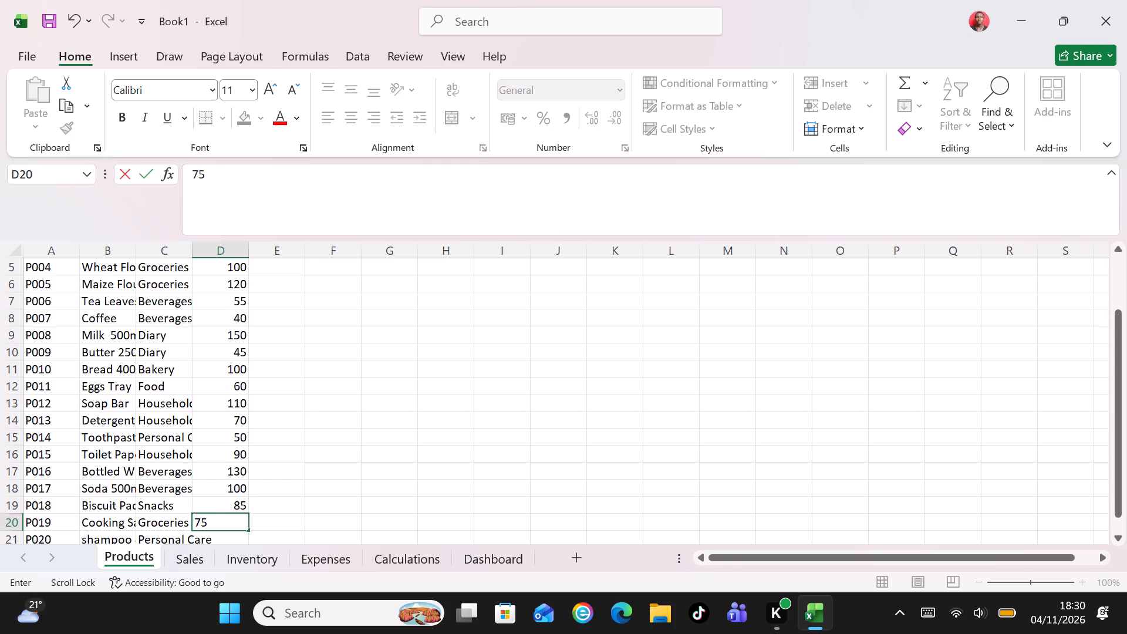
{"action": "key", "text": "Return"}
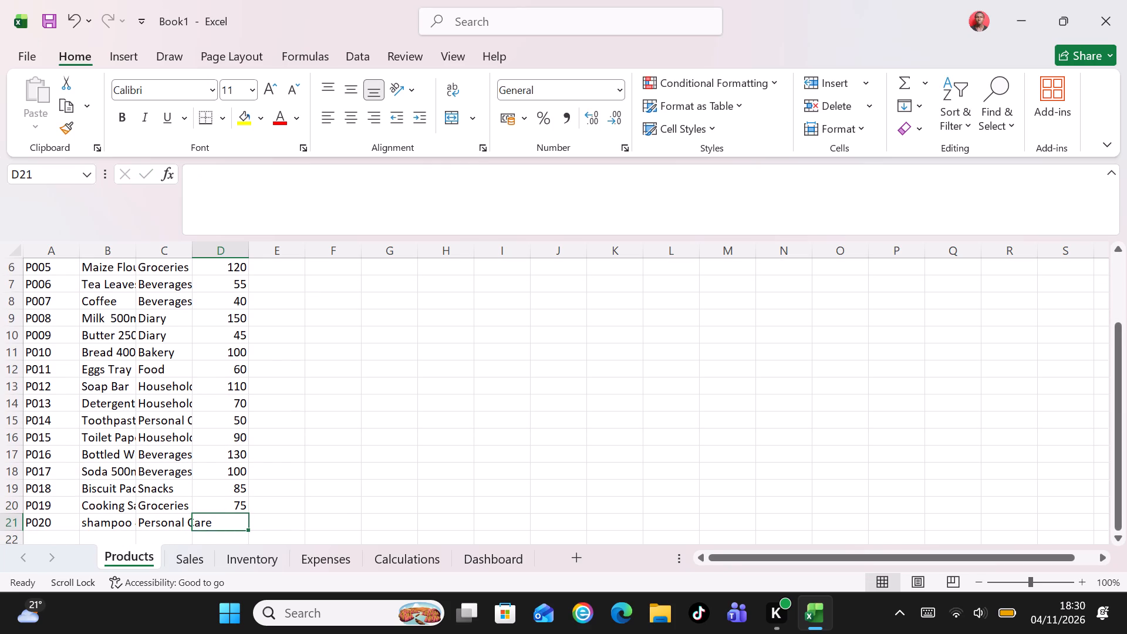
{"action": "type", "text": "40"}
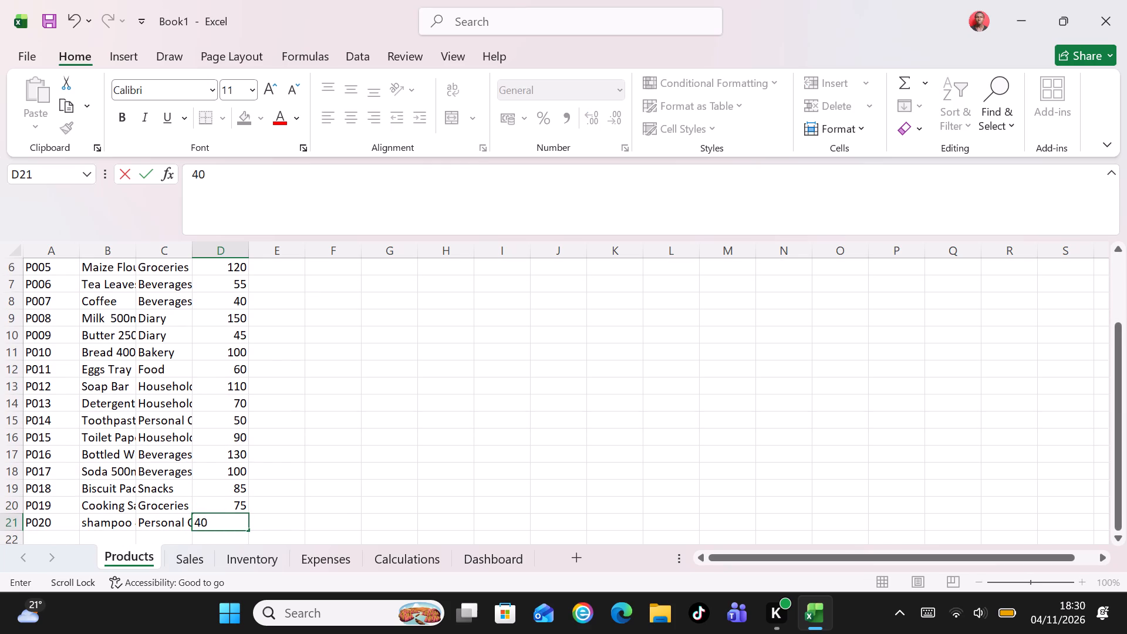
{"action": "key", "text": "Return"}
Enter the unit cost for products P001 to P005 as 280, 650, 180, 150 and 130.
{"action": "key", "text": "Page_Up"}
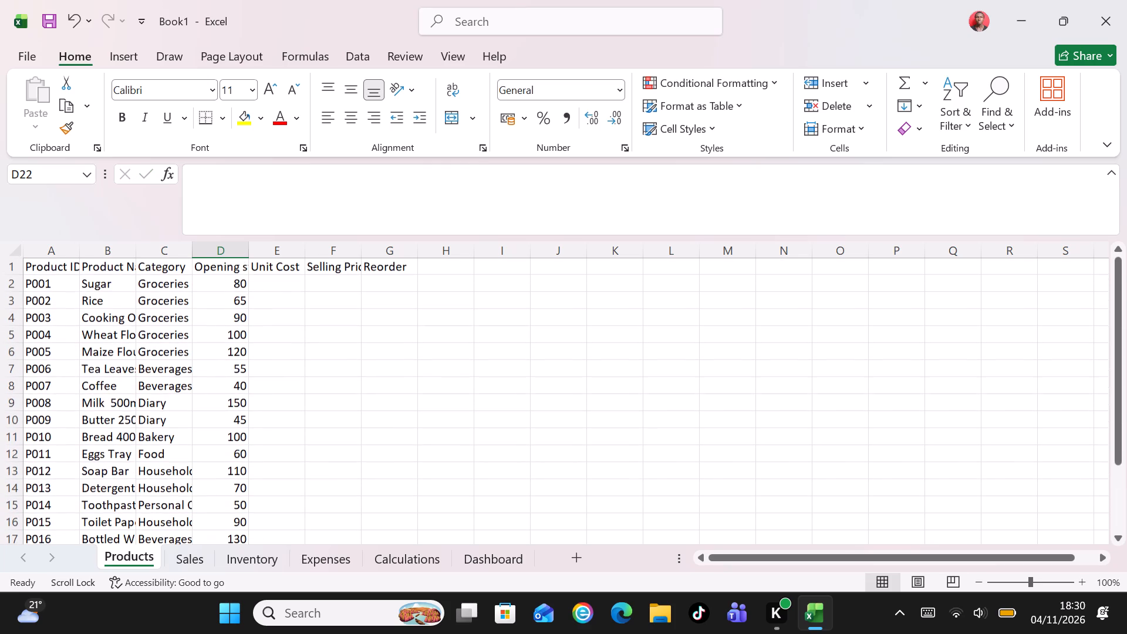
{"action": "left_click", "coordinate": [271, 285]}
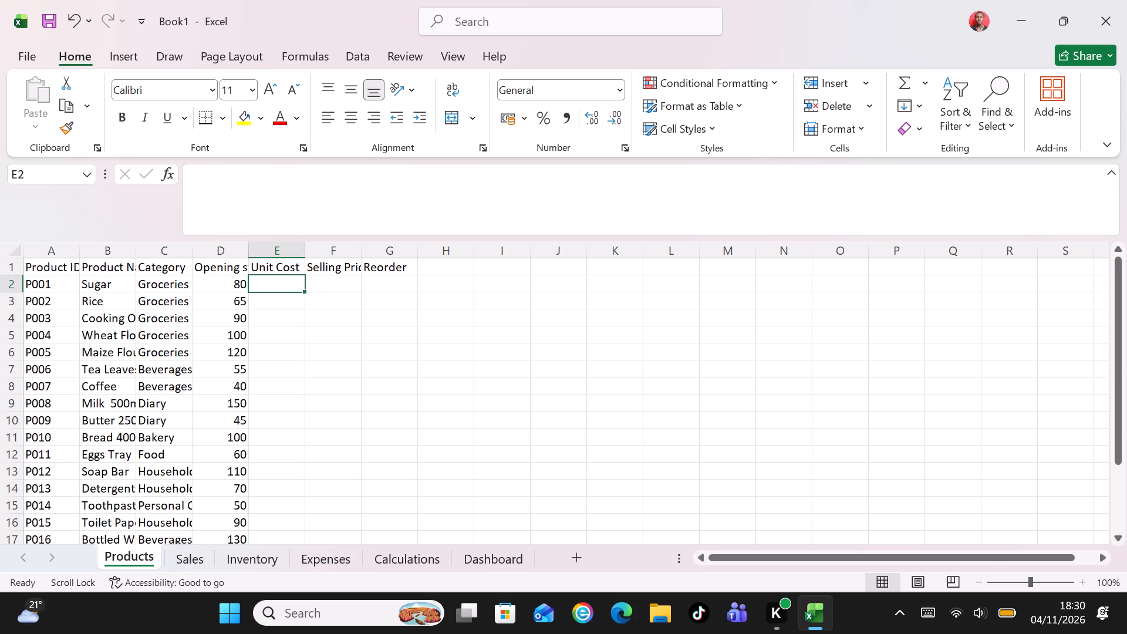
{"action": "type", "text": "280-"}
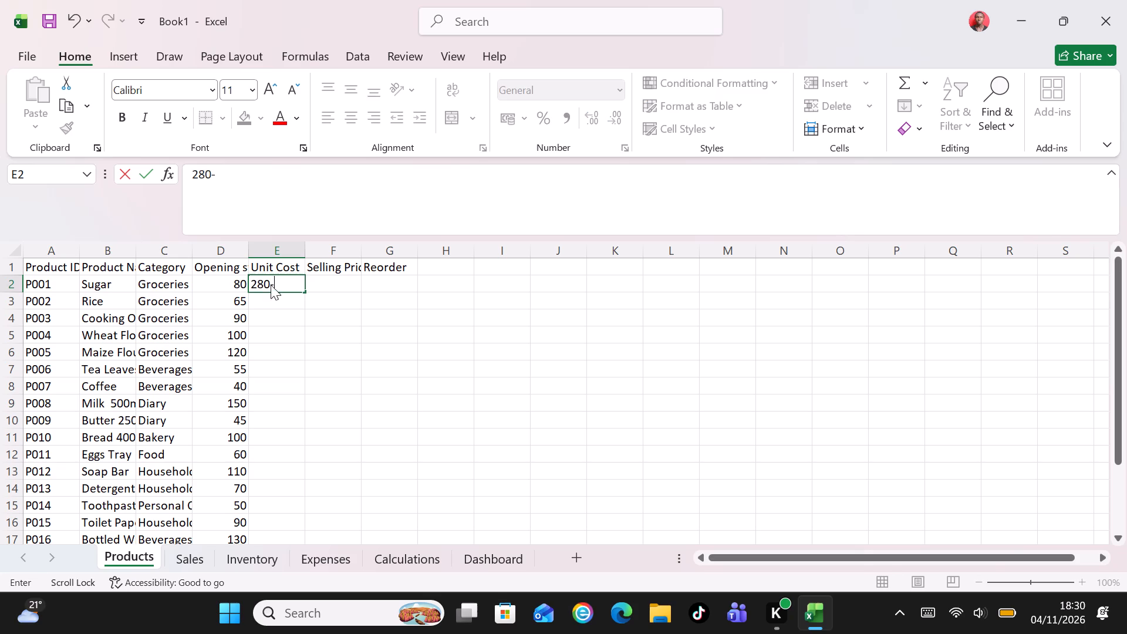
{"action": "key", "text": "BackSpace"}
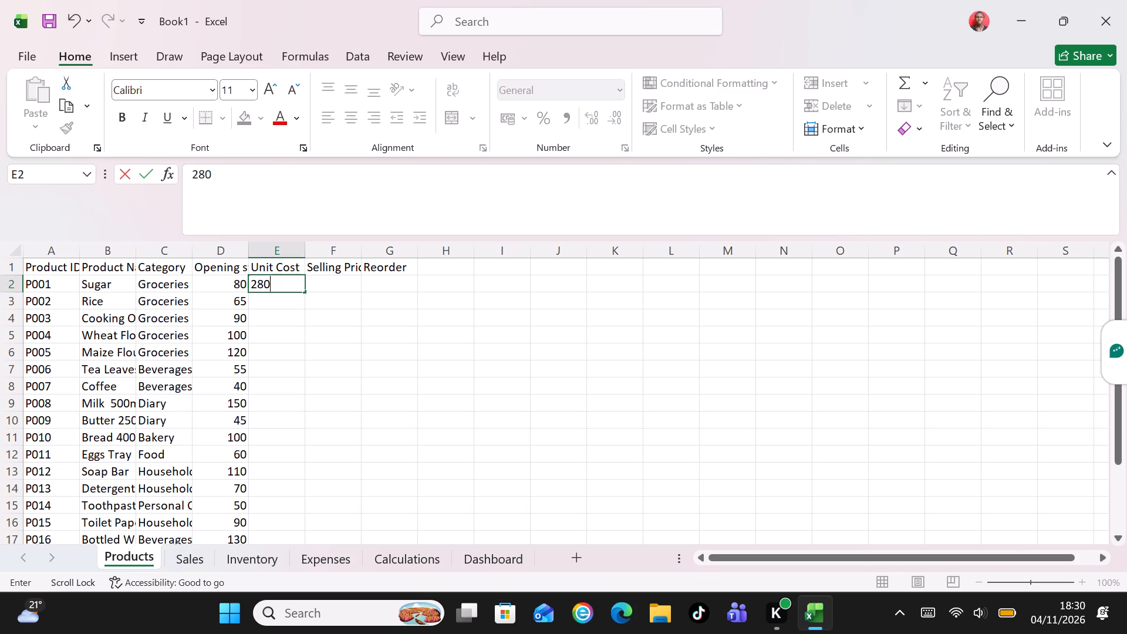
{"action": "key", "text": "Return"}
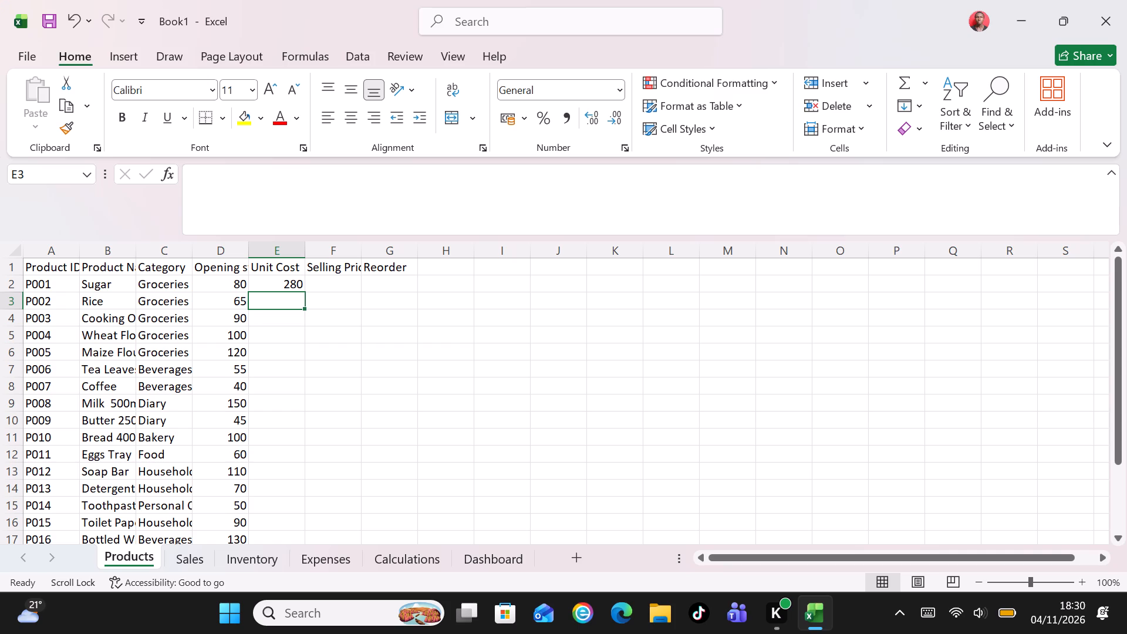
{"action": "type", "text": "650"}
{"action": "key", "text": "Return"}
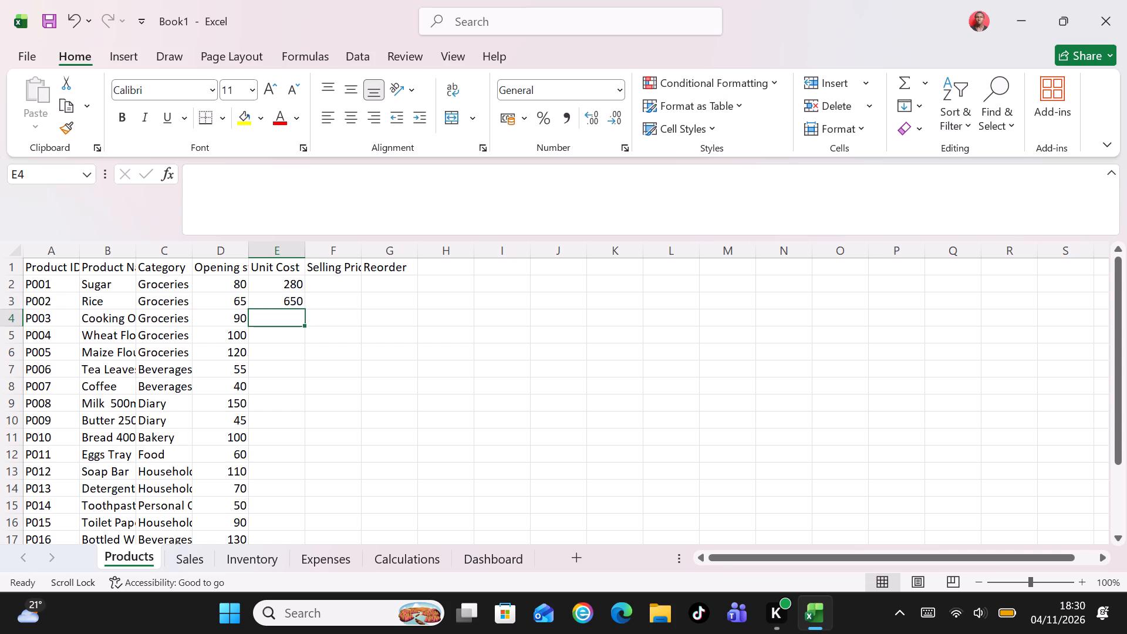
{"action": "type", "text": "180"}
{"action": "key", "text": "Return"}
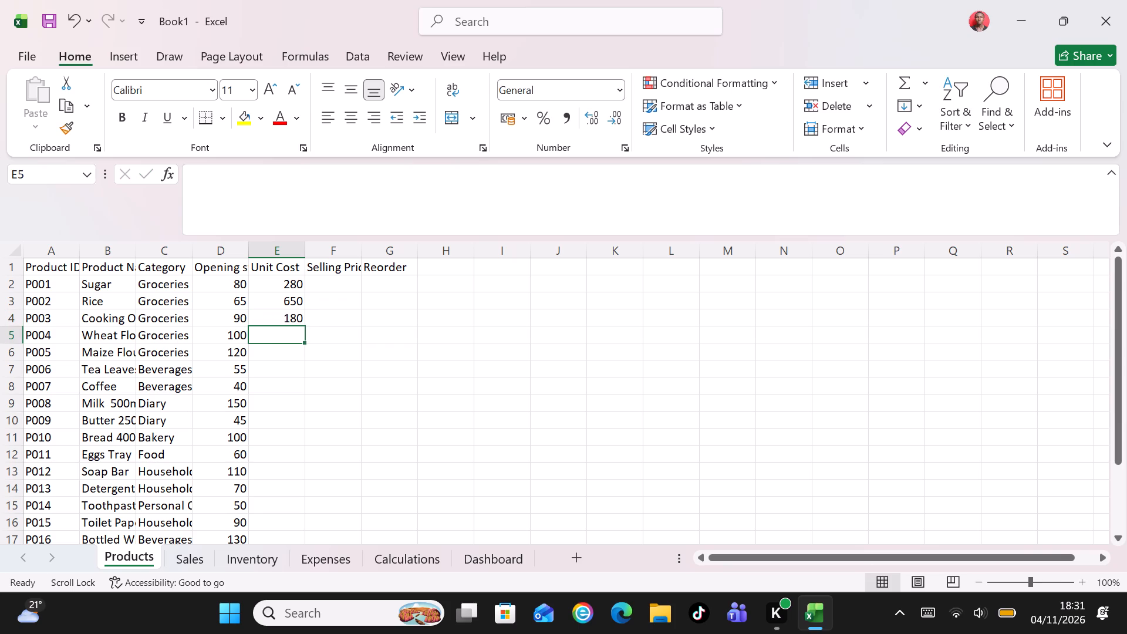
{"action": "type", "text": "150"}
{"action": "key", "text": "Return"}
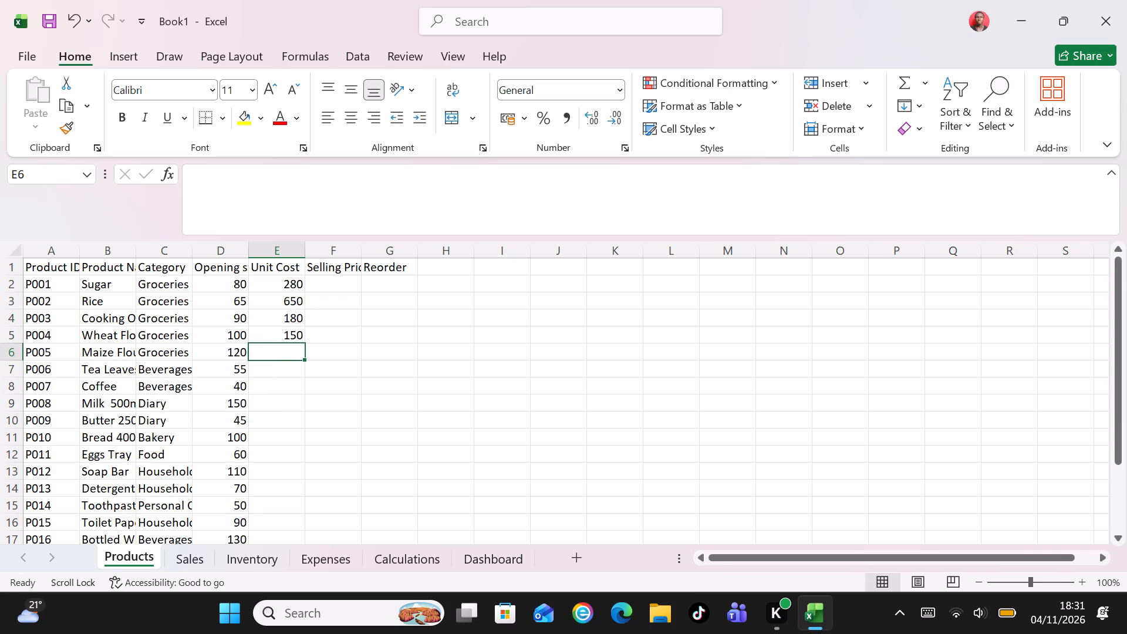
{"action": "type", "text": "130"}
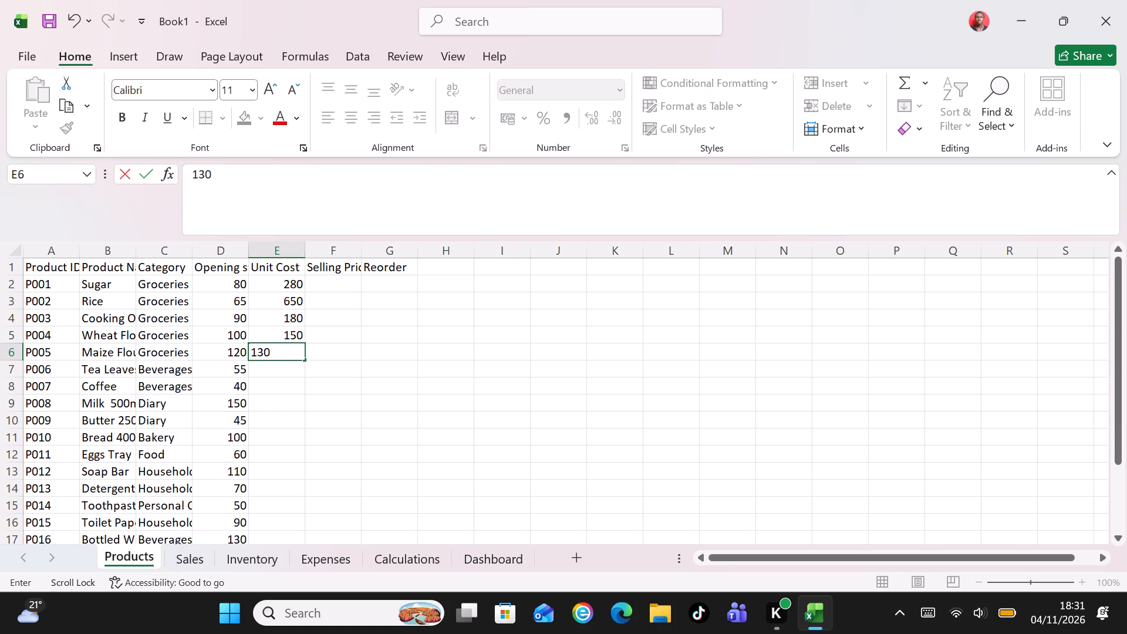
{"action": "key", "text": "Return"}
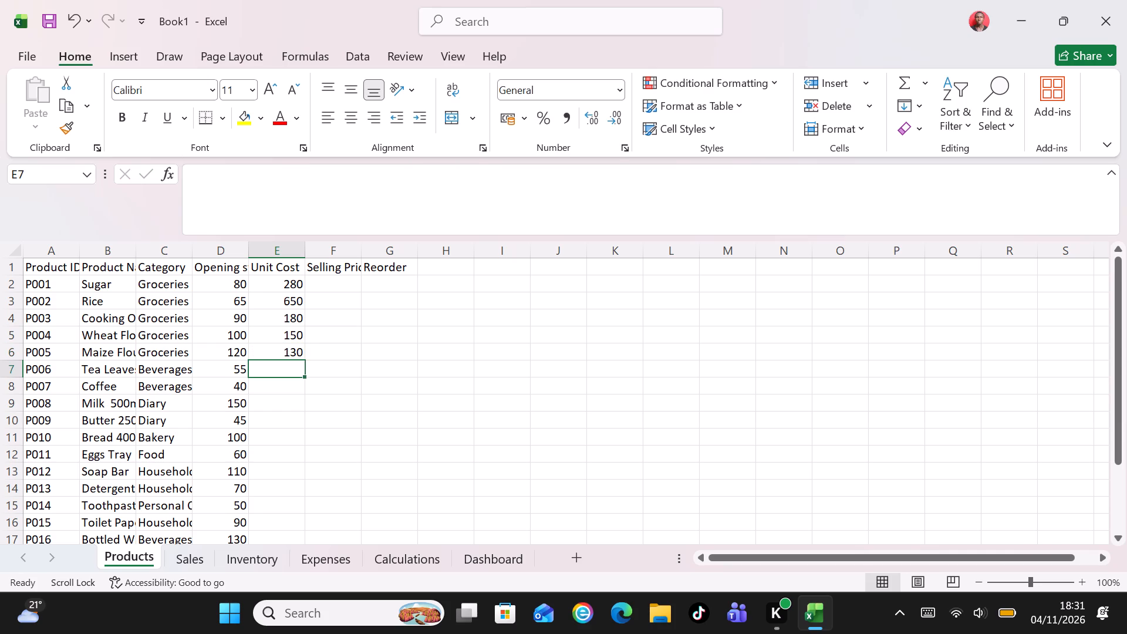
Enter the unit cost for products P006 to P010 as 220, 180, 55, 190 and 50.
{"action": "type", "text": "220"}
{"action": "key", "text": "Return"}
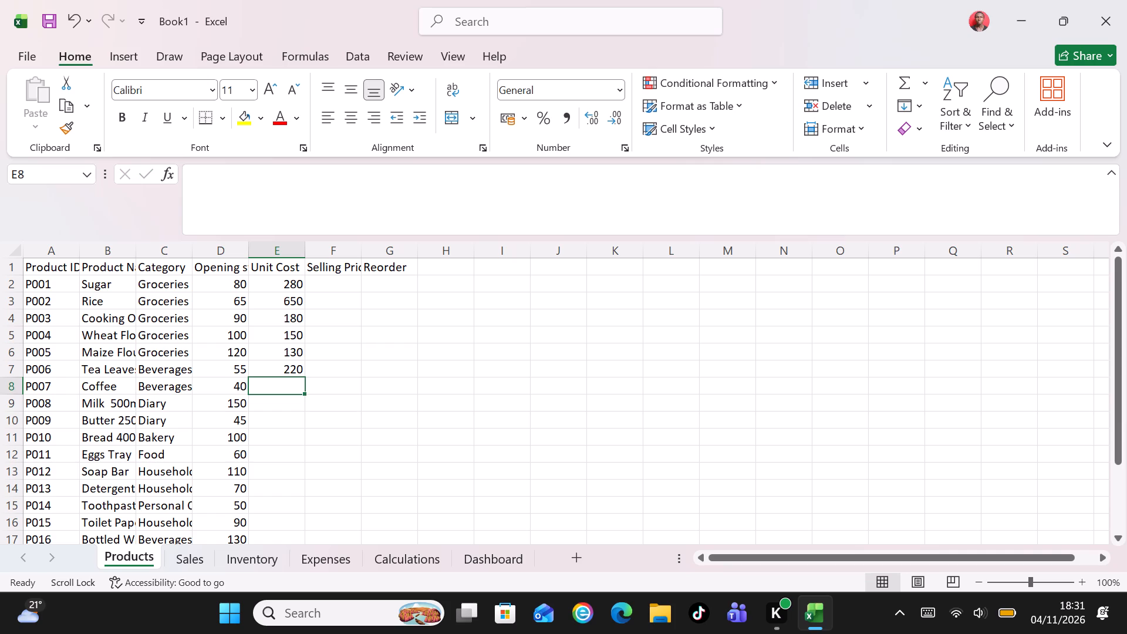
{"action": "type", "text": "250"}
{"action": "key", "text": "Return"}
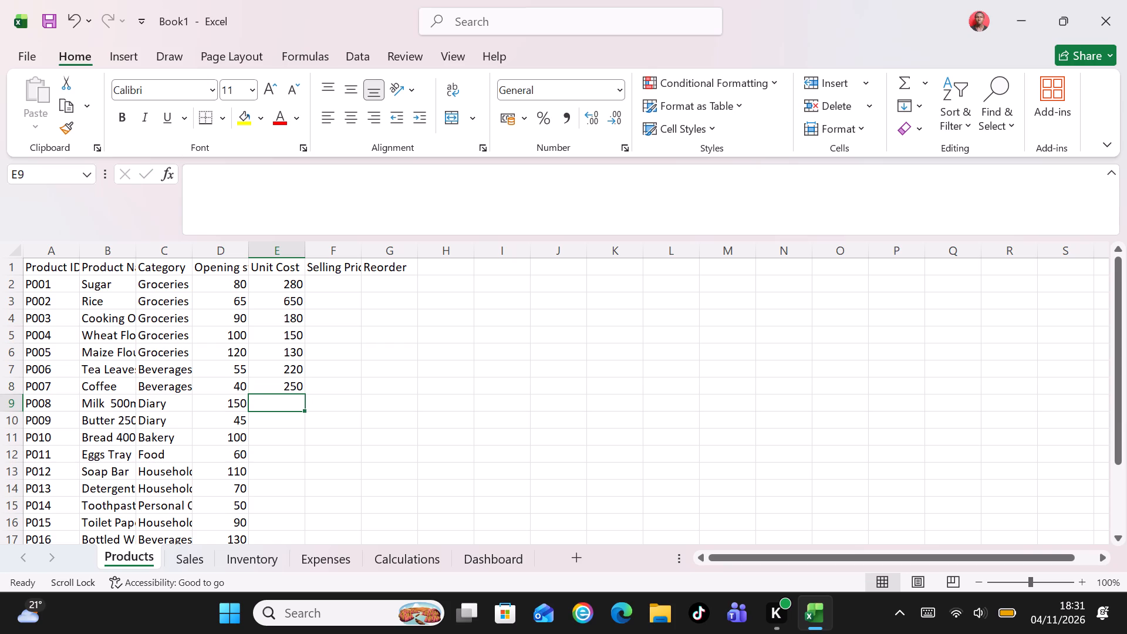
{"action": "left_click", "coordinate": [289, 387]}
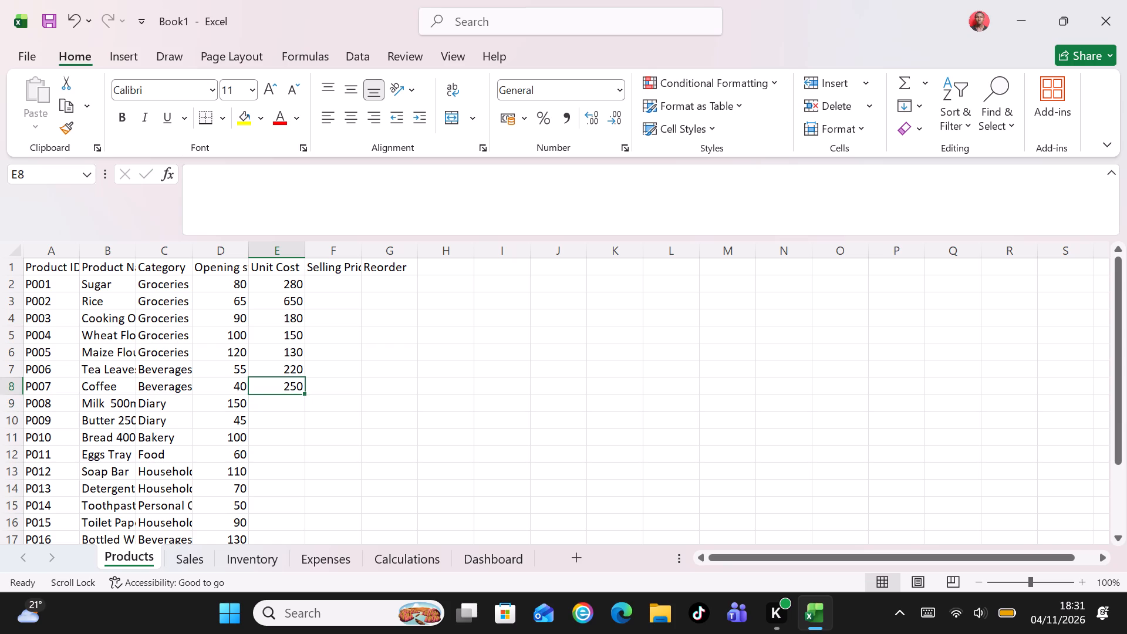
{"action": "type", "text": "180"}
{"action": "key", "text": "Return"}
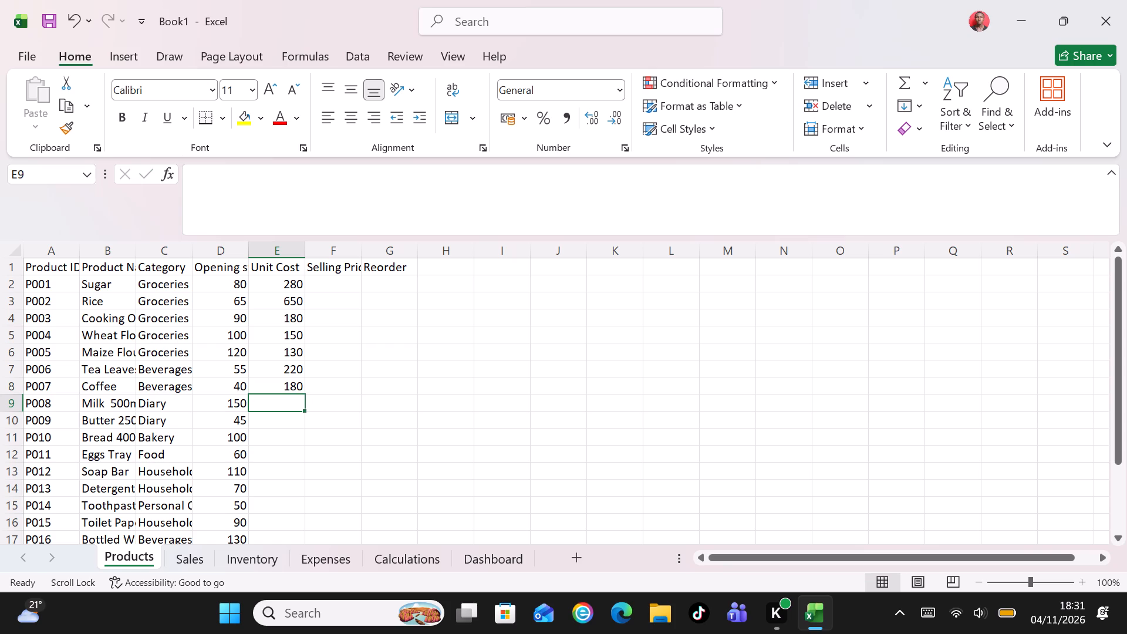
{"action": "type", "text": "55"}
{"action": "key", "text": "Return"}
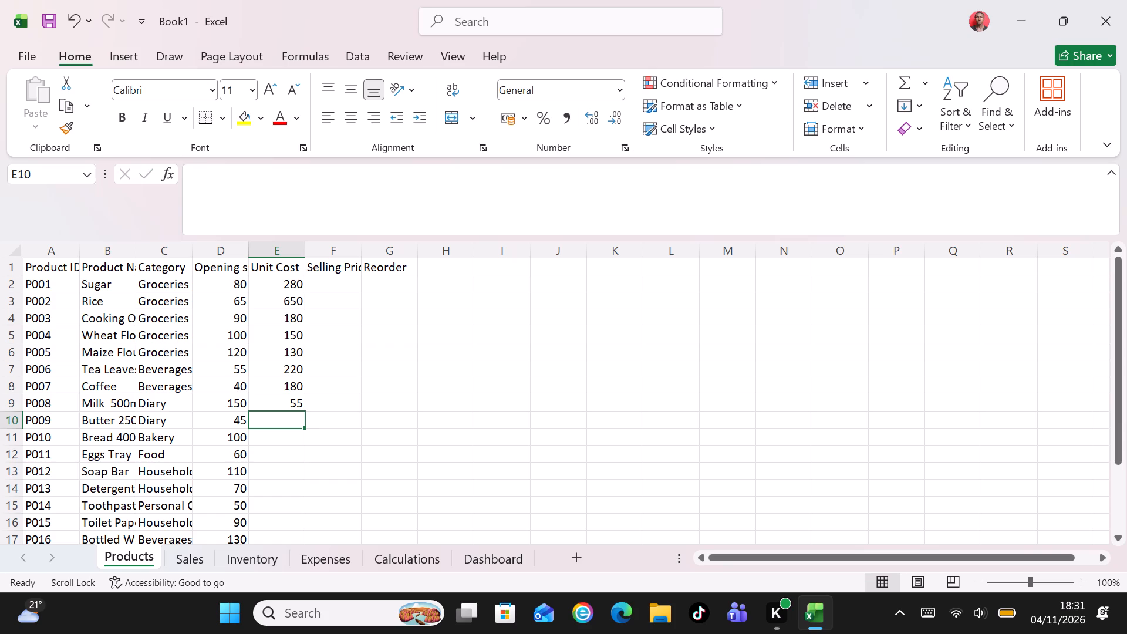
{"action": "type", "text": "18"}
{"action": "key", "text": "BackSpace"}
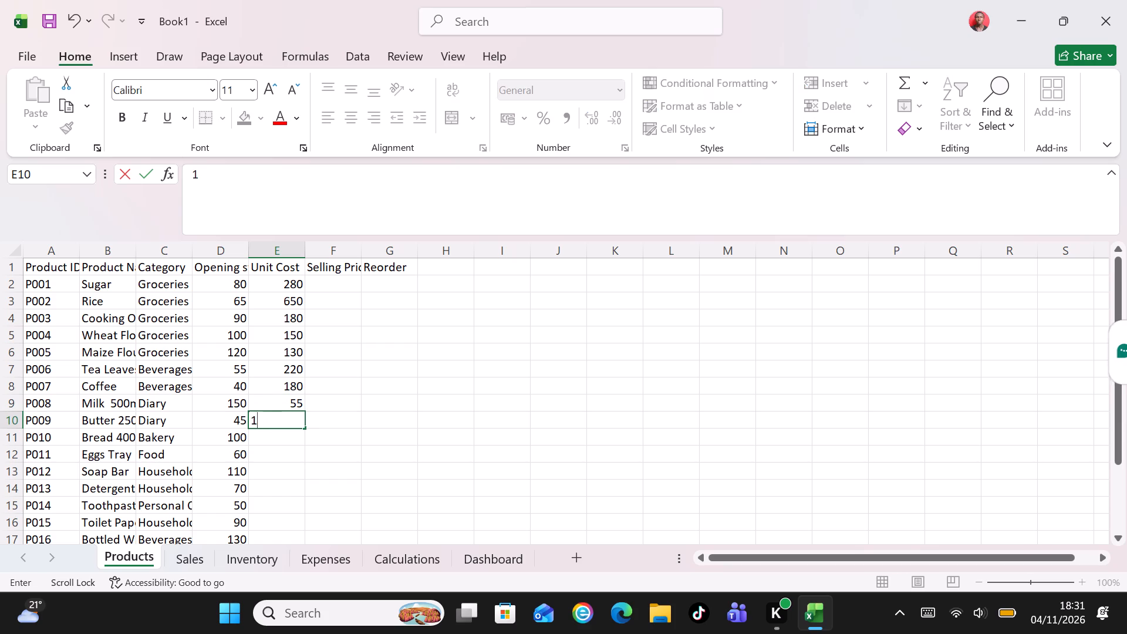
{"action": "type", "text": "90"}
{"action": "key", "text": "Return"}
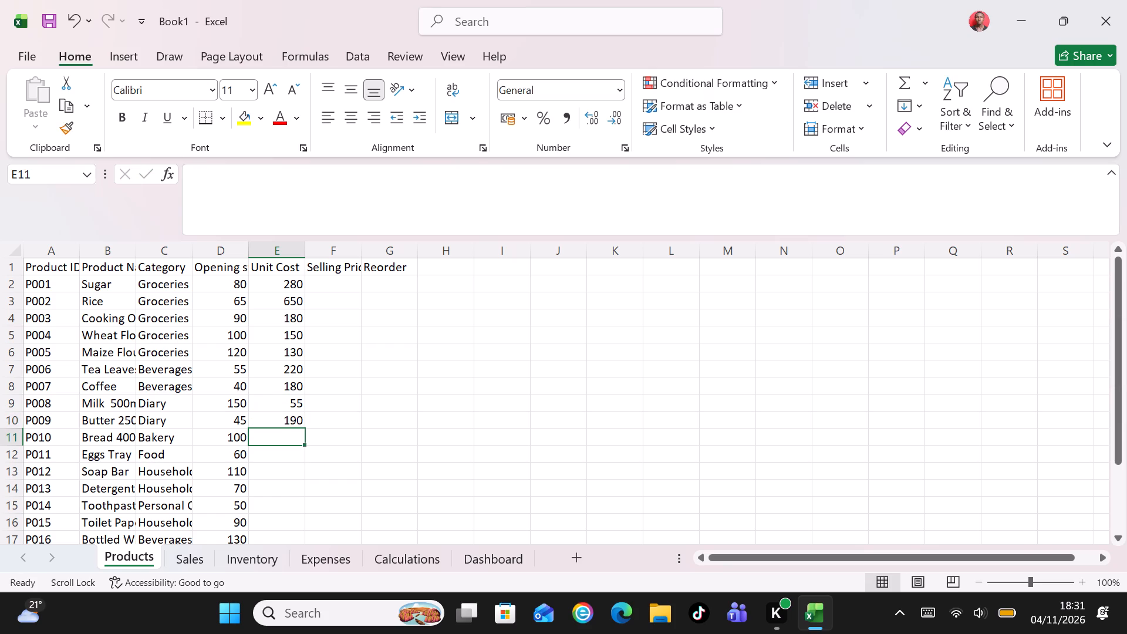
{"action": "type", "text": "50"}
{"action": "key", "text": "Return"}
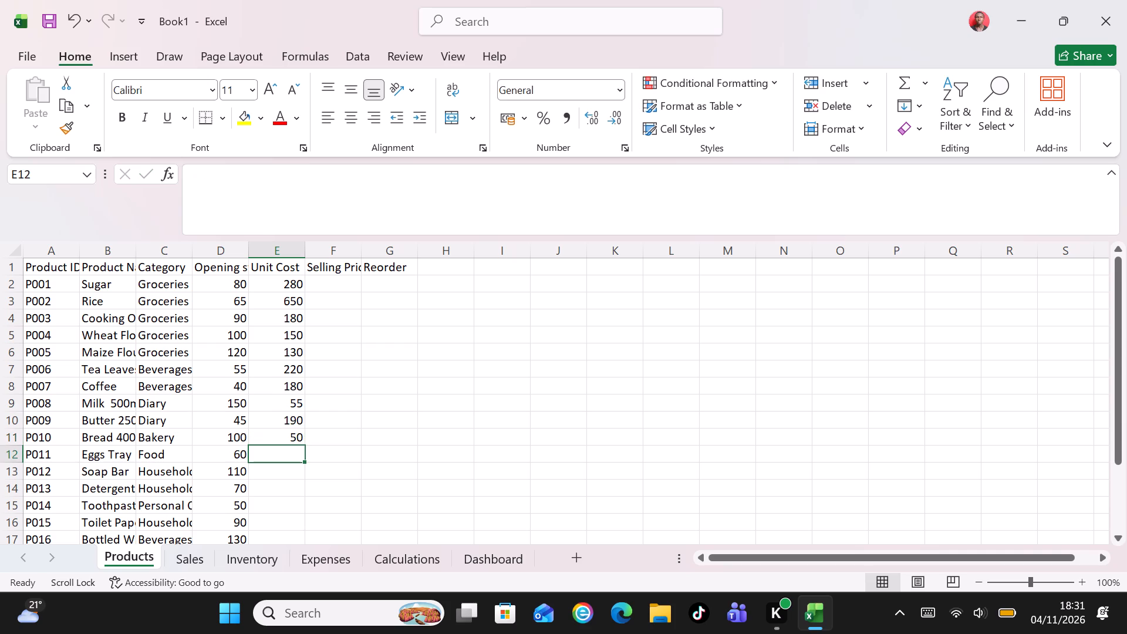
Enter the unit cost for products P011 to P015 as 380, 45, 160, 120 and 65.
{"action": "type", "text": "380"}
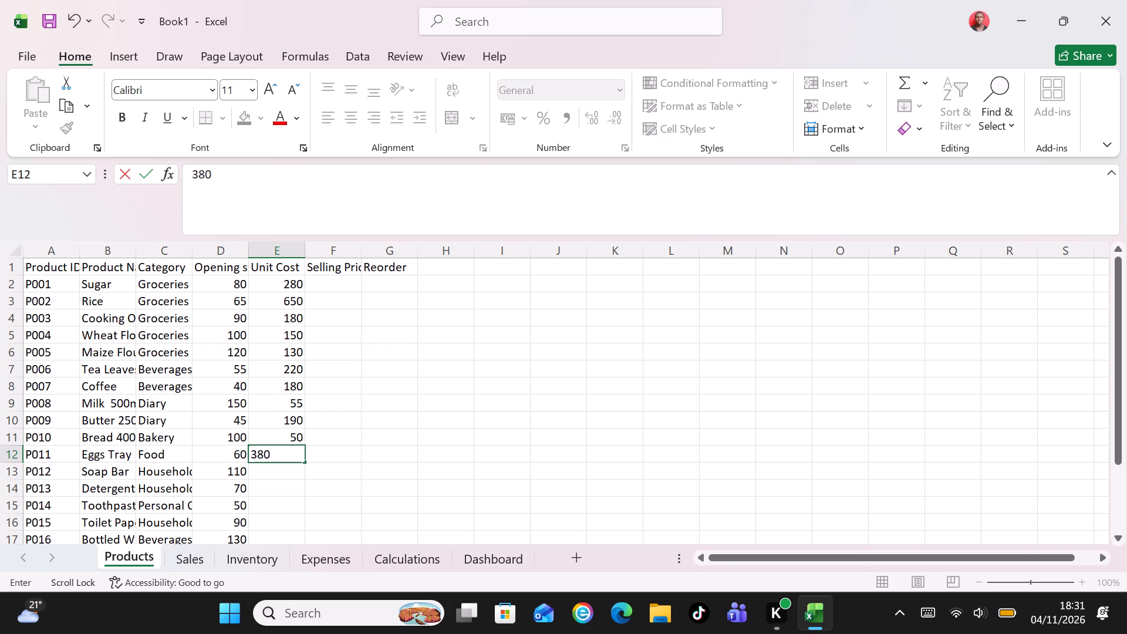
{"action": "key", "text": "Return"}
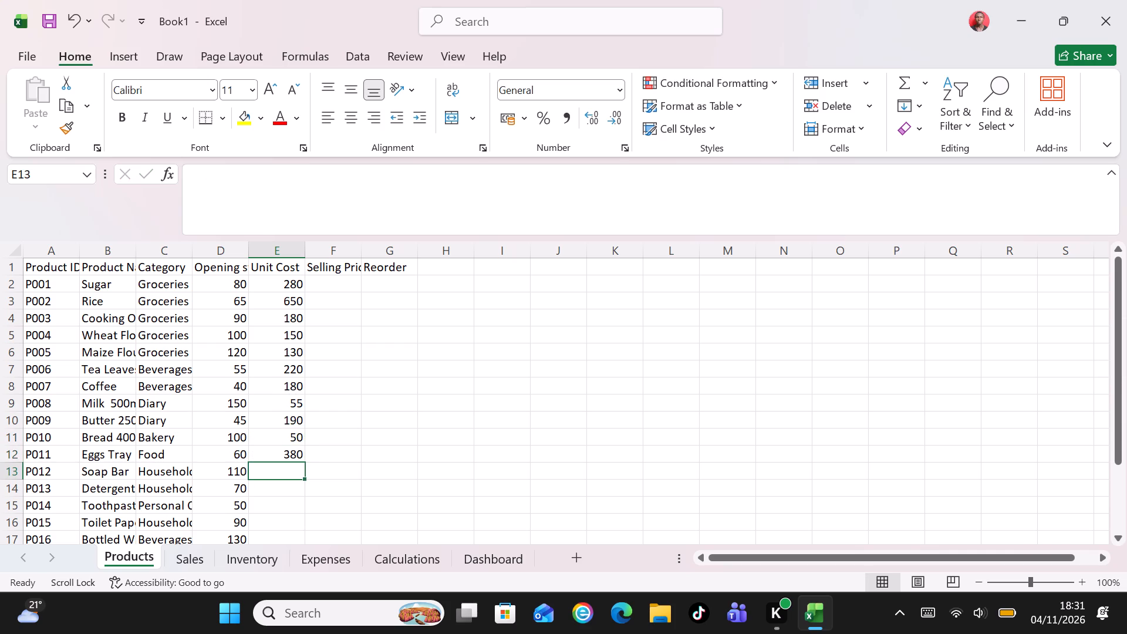
{"action": "type", "text": "45"}
{"action": "key", "text": "Return"}
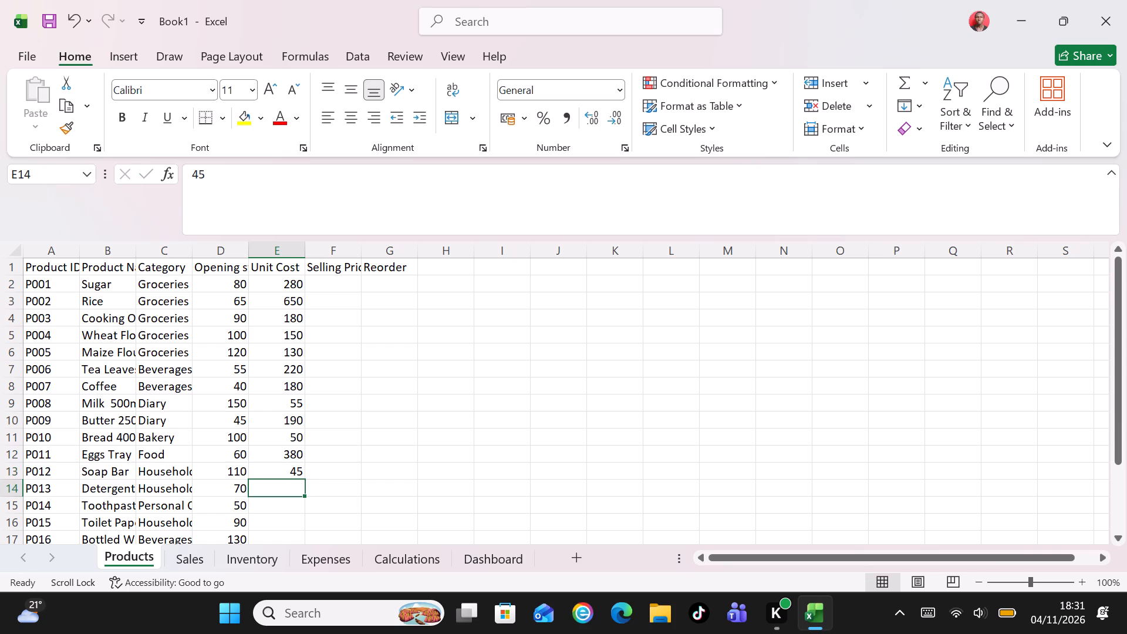
{"action": "type", "text": "160"}
{"action": "key", "text": "Return"}
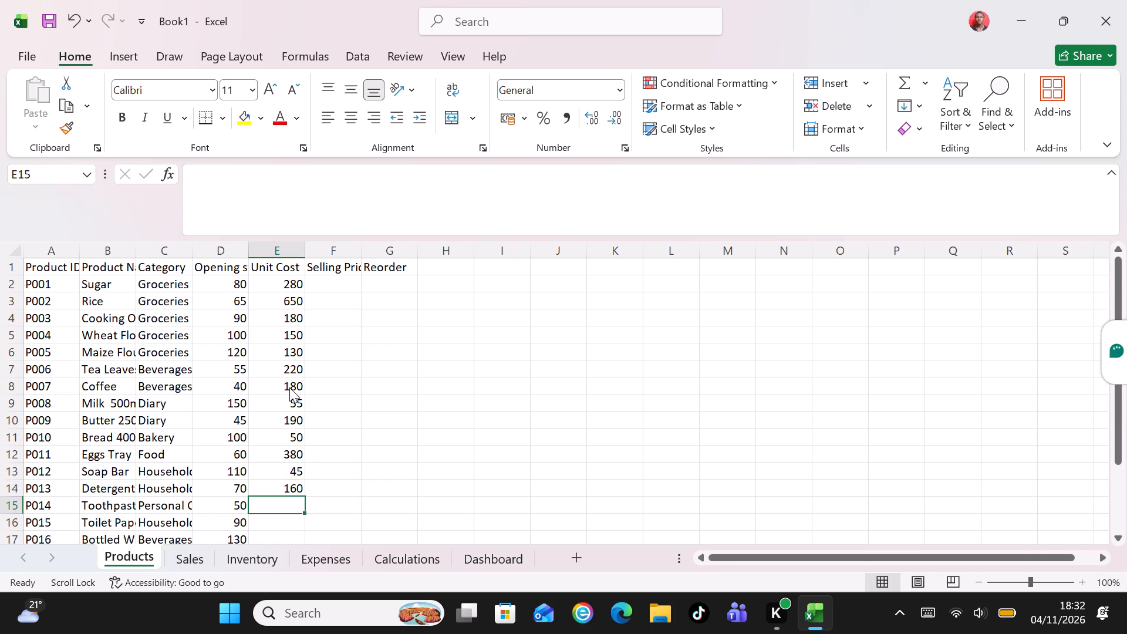
{"action": "type", "text": "120"}
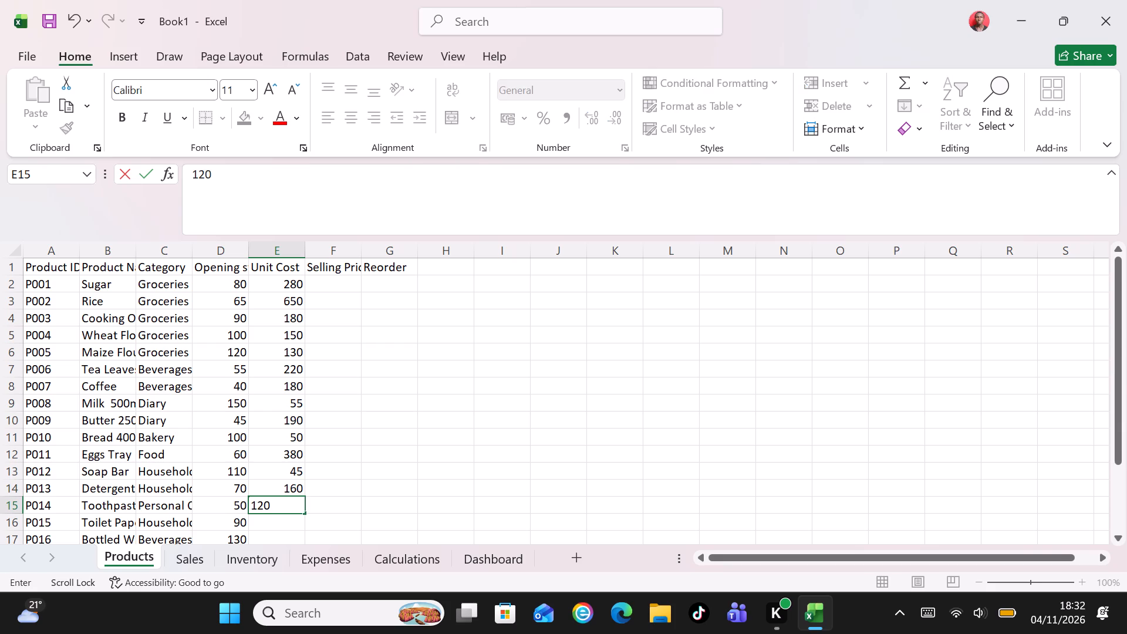
{"action": "key", "text": "Return"}
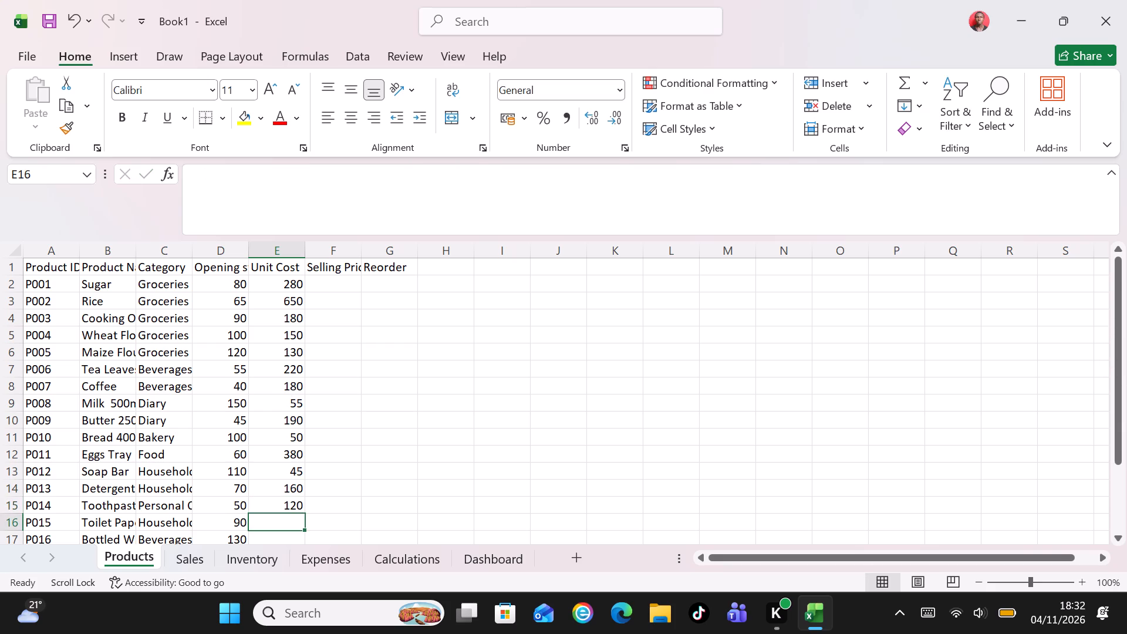
{"action": "key", "text": "5"}
{"action": "key", "text": "BackSpace"}
{"action": "type", "text": "65"}
{"action": "key", "text": "Return"}
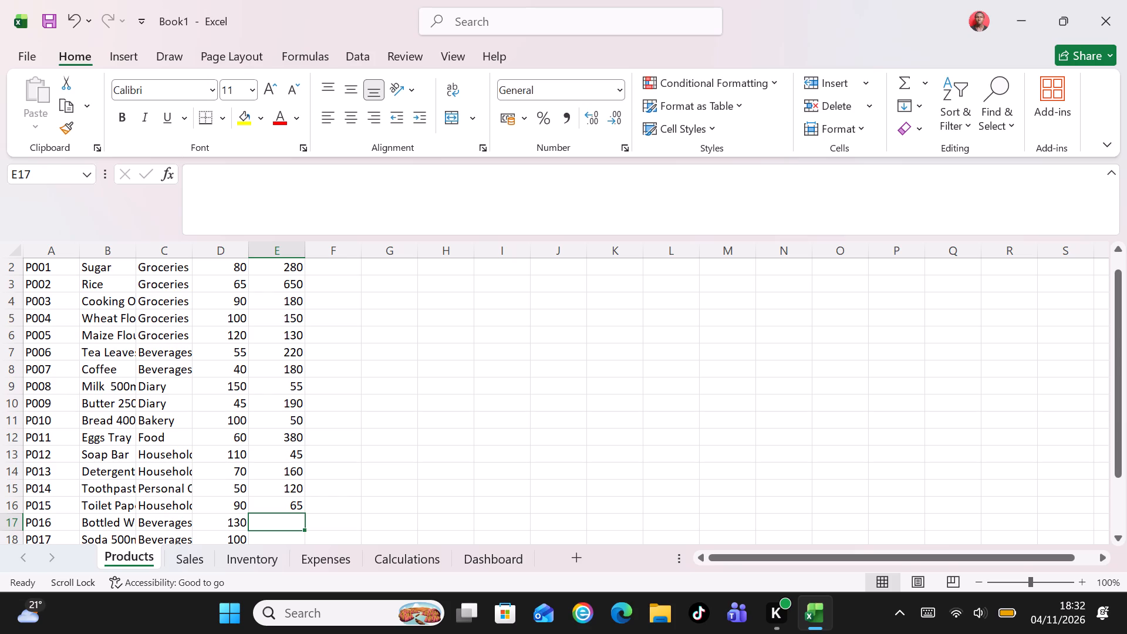
Enter the unit cost for products P016 to P020 as 35, 45, 30, 35 and 250.
{"action": "type", "text": "35"}
{"action": "key", "text": "Return"}
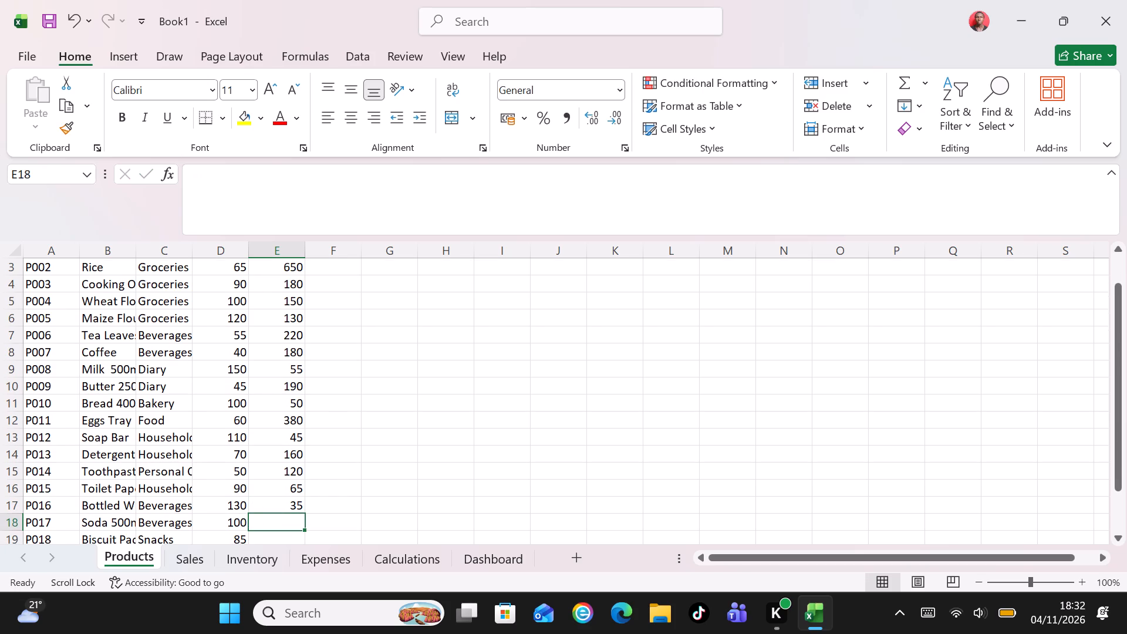
{"action": "type", "text": "45"}
{"action": "key", "text": "Return"}
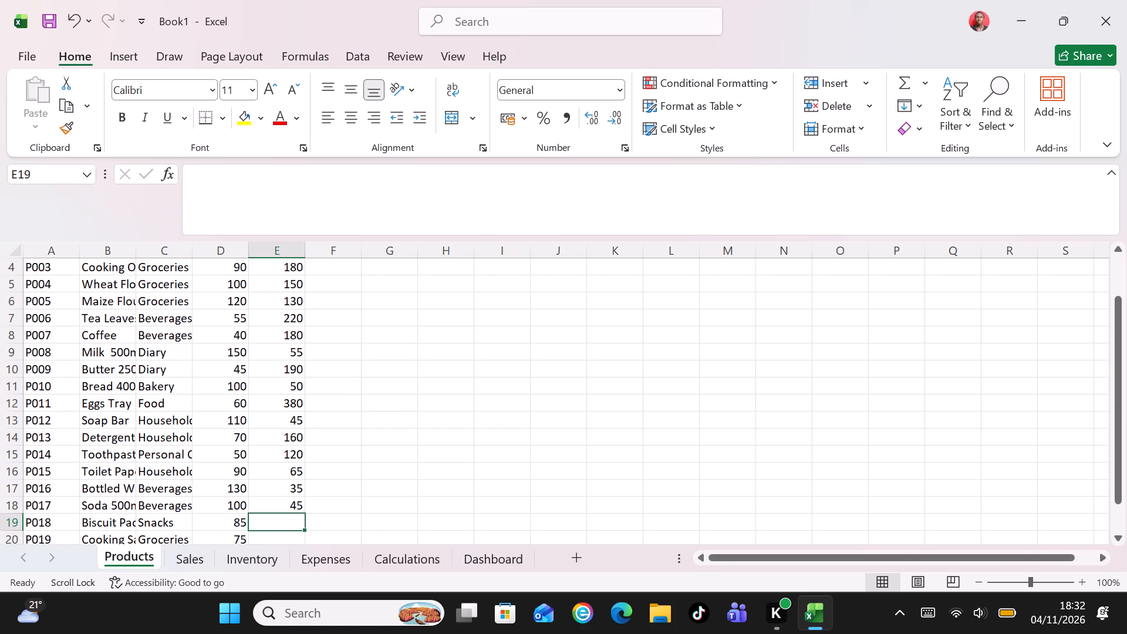
{"action": "type", "text": "30"}
{"action": "key", "text": "Return"}
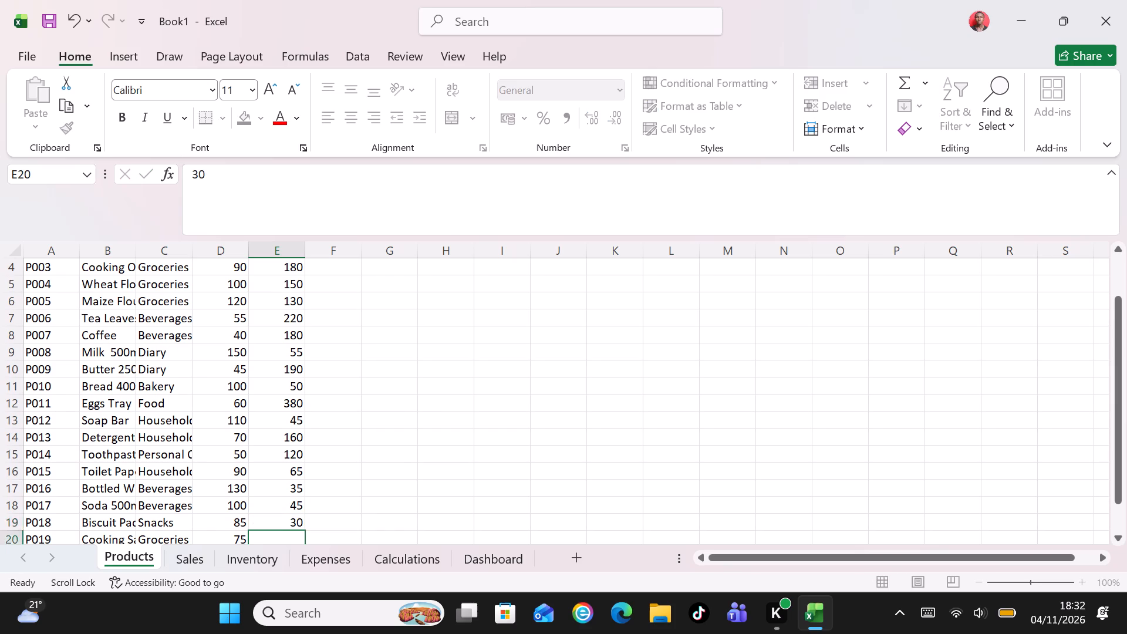
{"action": "type", "text": "35"}
{"action": "key", "text": "Return"}
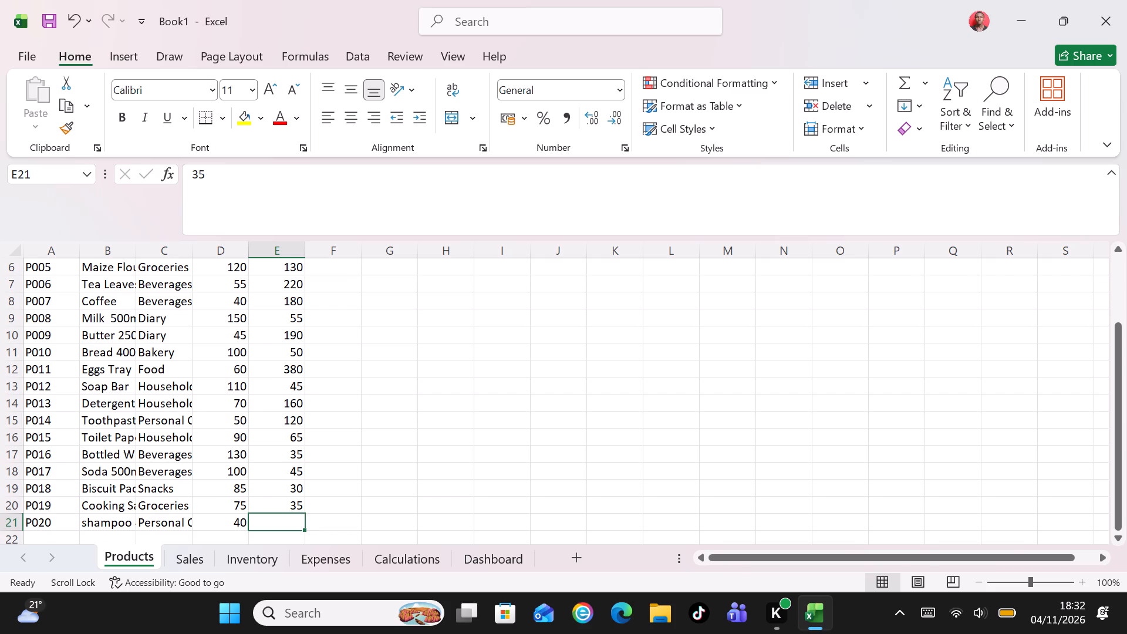
{"action": "type", "text": "250"}
{"action": "key", "text": "Return"}
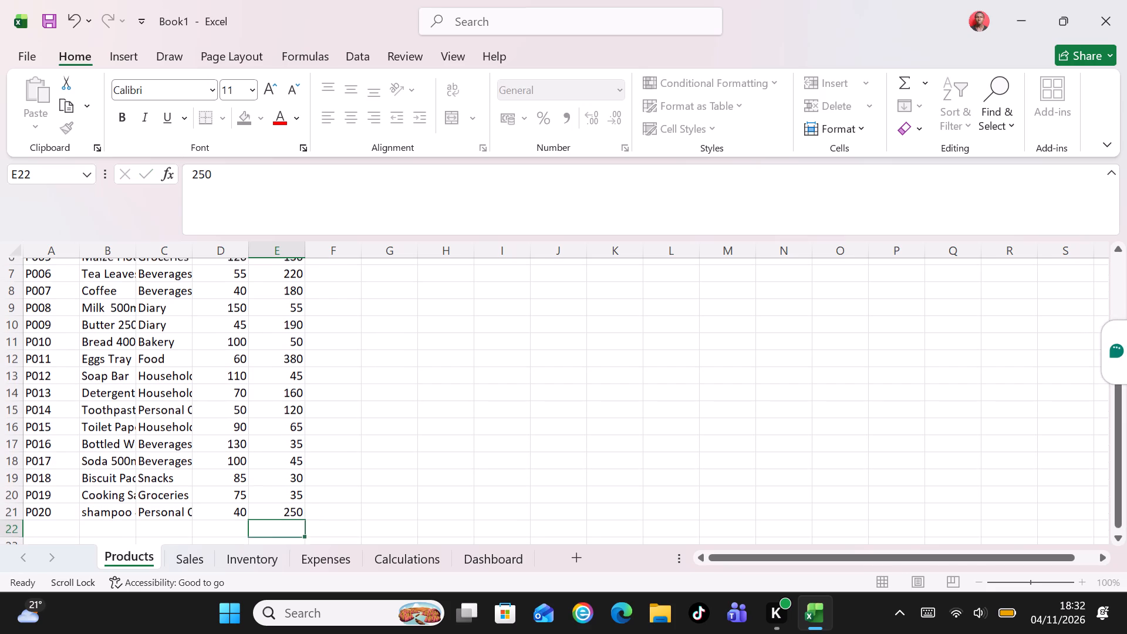
Enter the selling price for products P001 to P005 as 350, 820, 230, 190 and 165.
{"action": "key", "text": "Page_Up"}
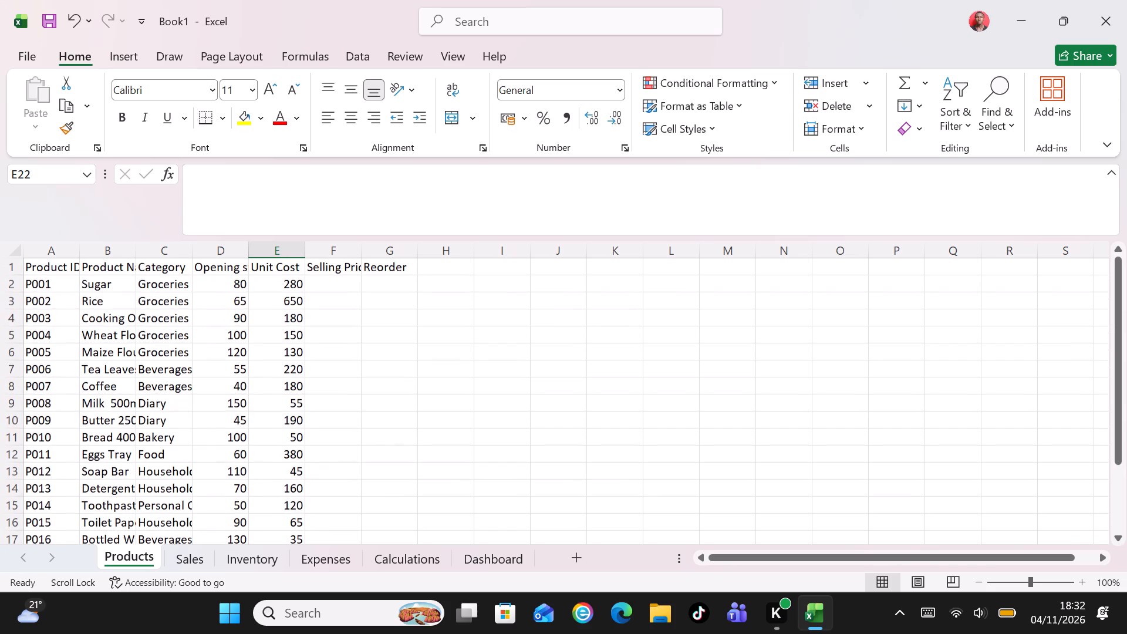
{"action": "left_click", "coordinate": [345, 287]}
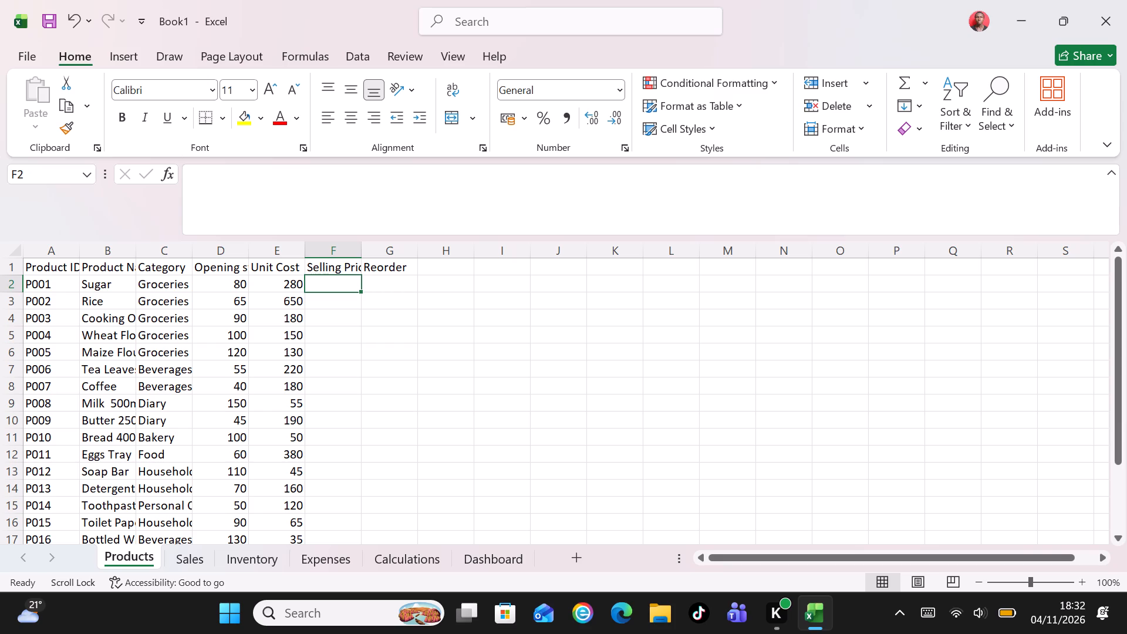
{"action": "type", "text": "350"}
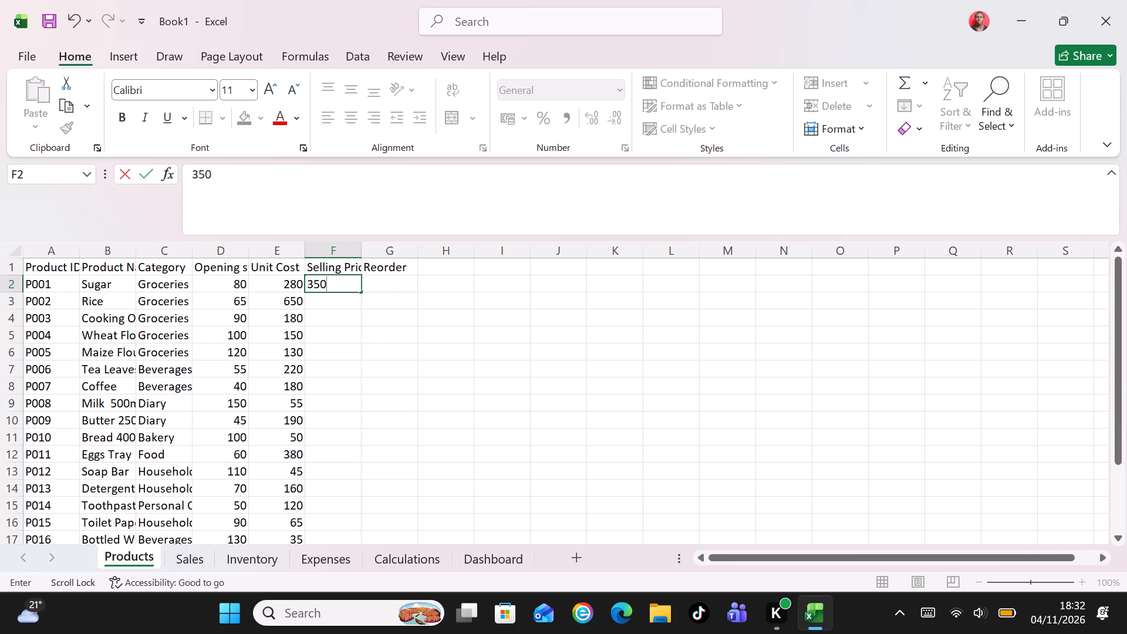
{"action": "key", "text": "Return"}
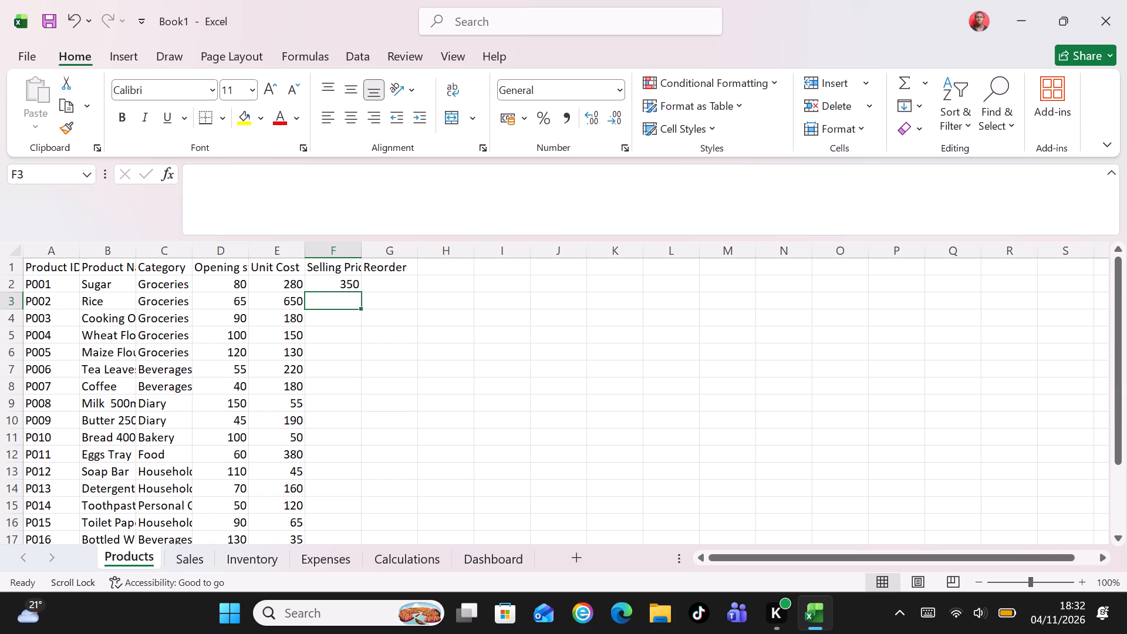
{"action": "type", "text": "820"}
{"action": "key", "text": "Return"}
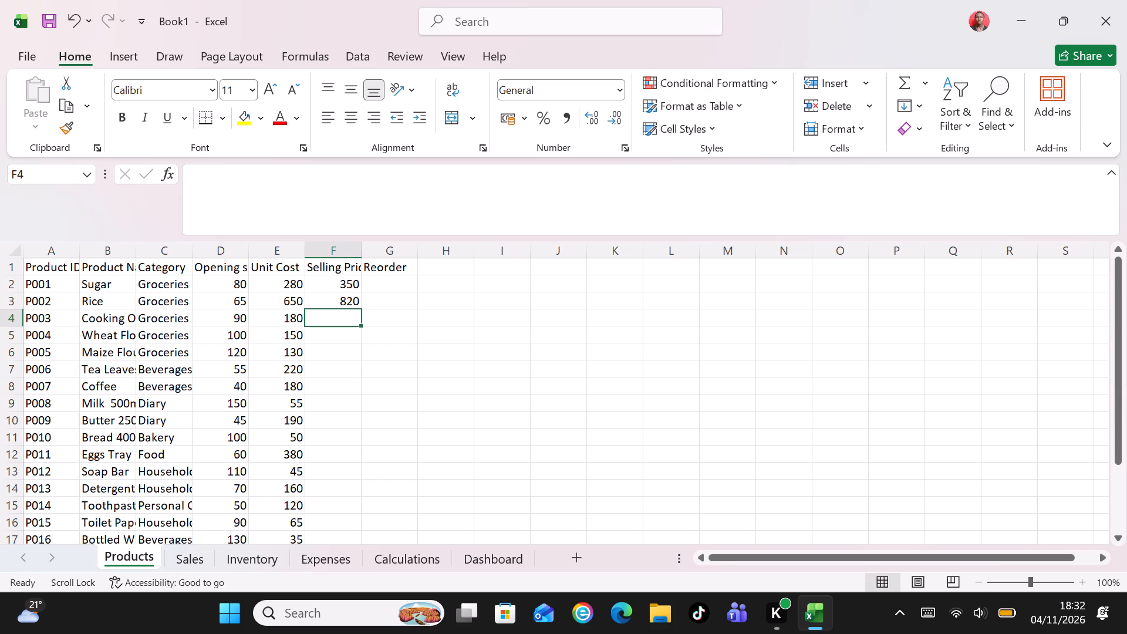
{"action": "type", "text": "230"}
{"action": "key", "text": "Return"}
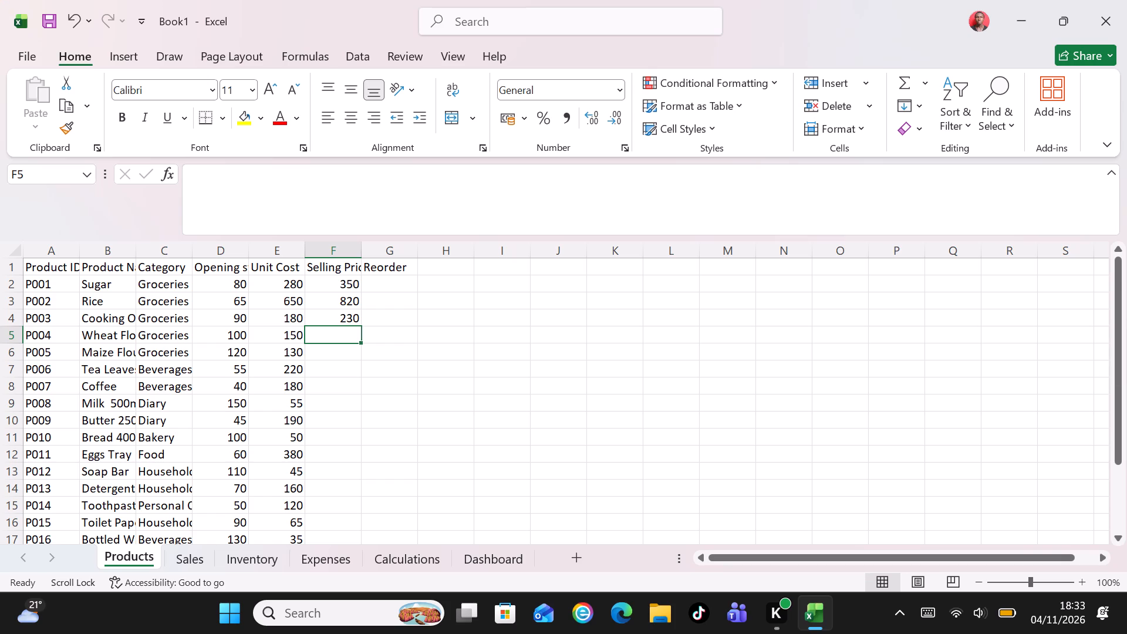
{"action": "type", "text": "190"}
{"action": "key", "text": "Return"}
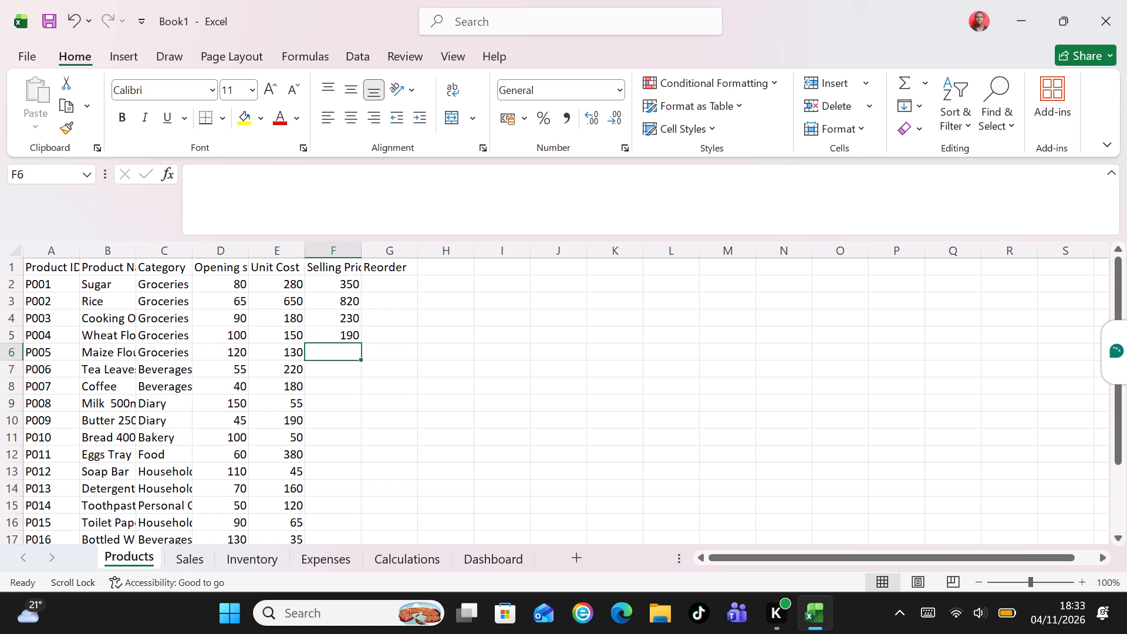
{"action": "type", "text": "165"}
{"action": "key", "text": "Return"}
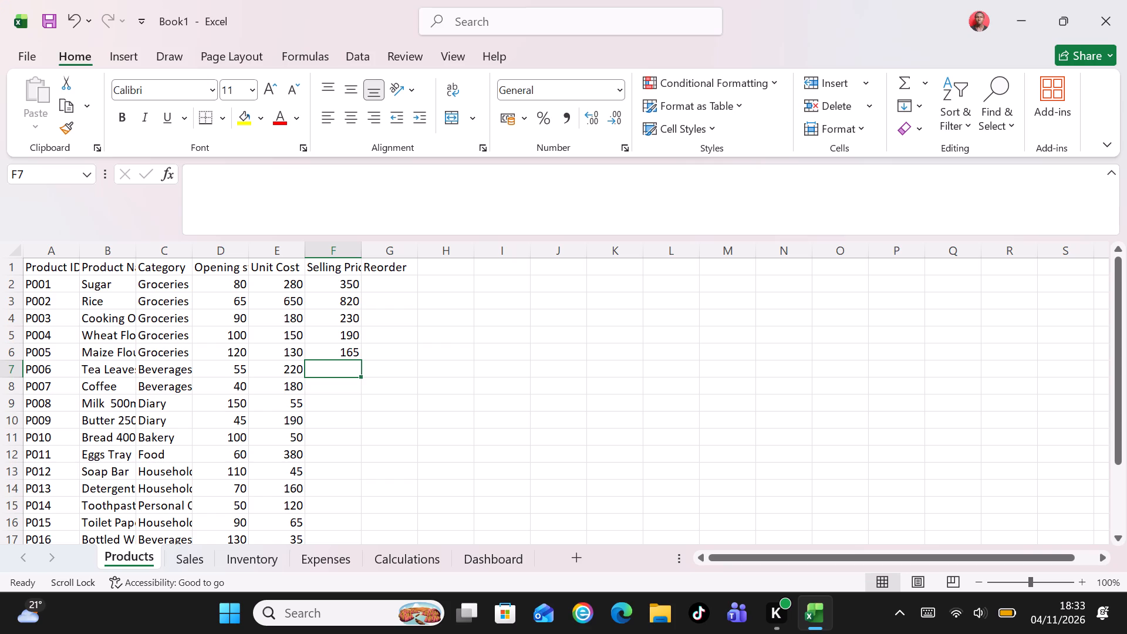
Enter the selling price for products P006 to P010 as 280, 250, 70, 250 and 65.
{"action": "key", "text": "2"}
{"action": "type", "text": "80"}
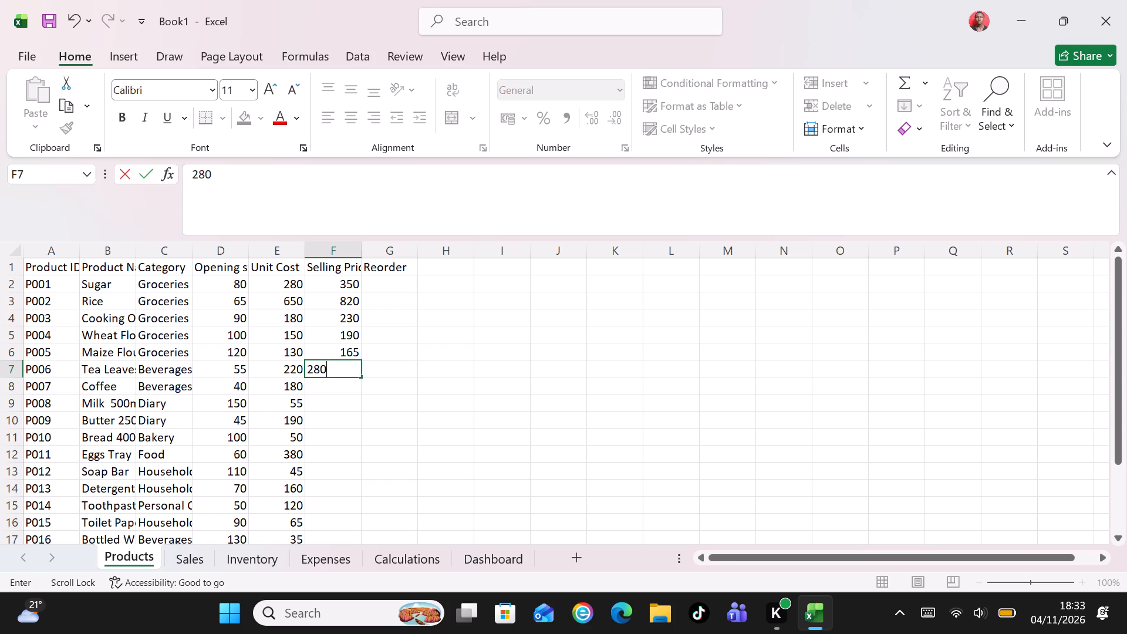
{"action": "key", "text": "Return"}
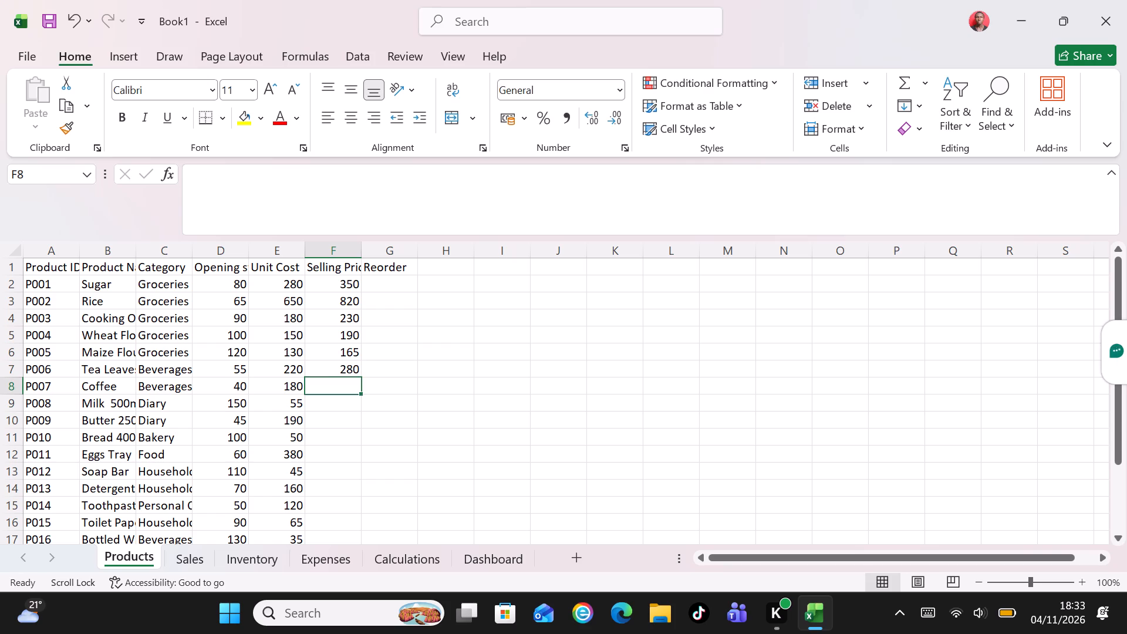
{"action": "type", "text": "250"}
{"action": "key", "text": "Return"}
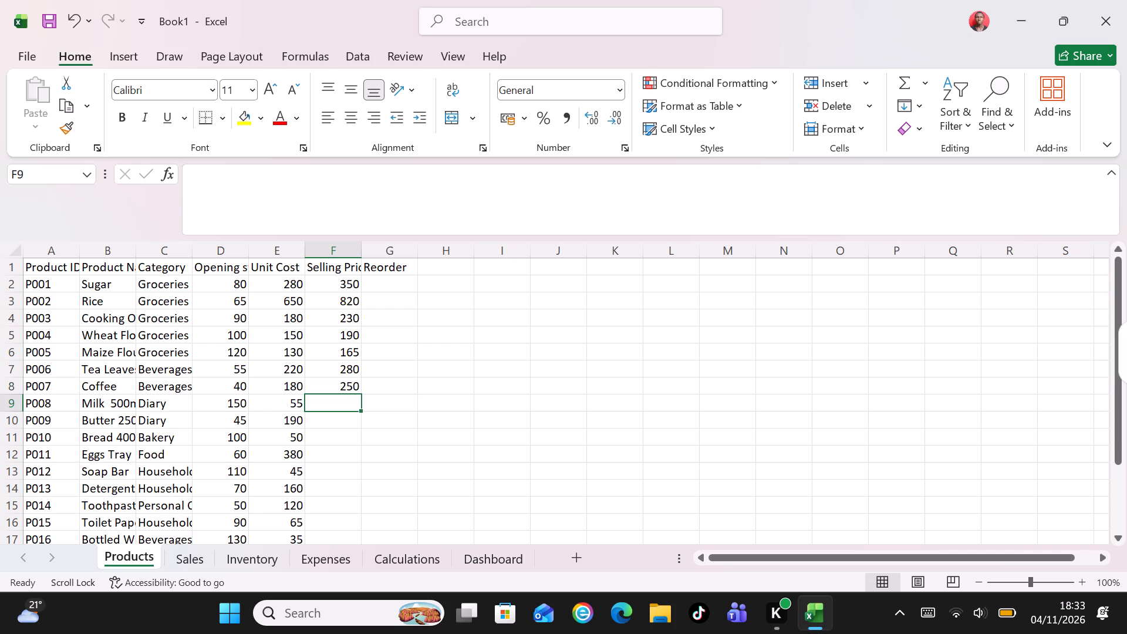
{"action": "type", "text": "70"}
{"action": "key", "text": "Return"}
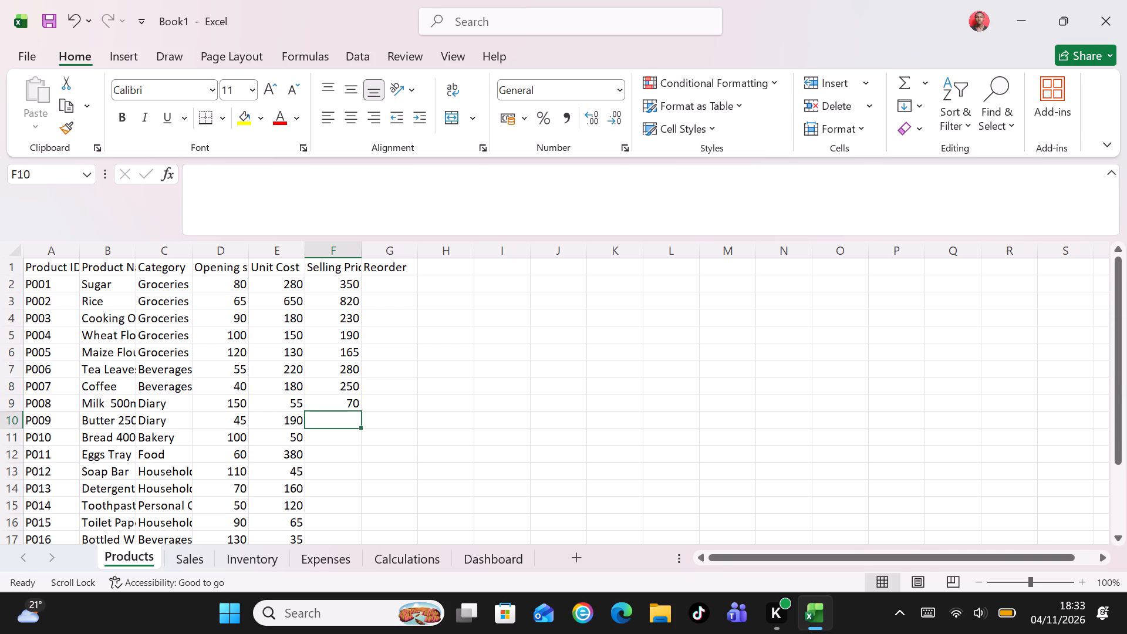
{"action": "type", "text": "250"}
{"action": "key", "text": "Return"}
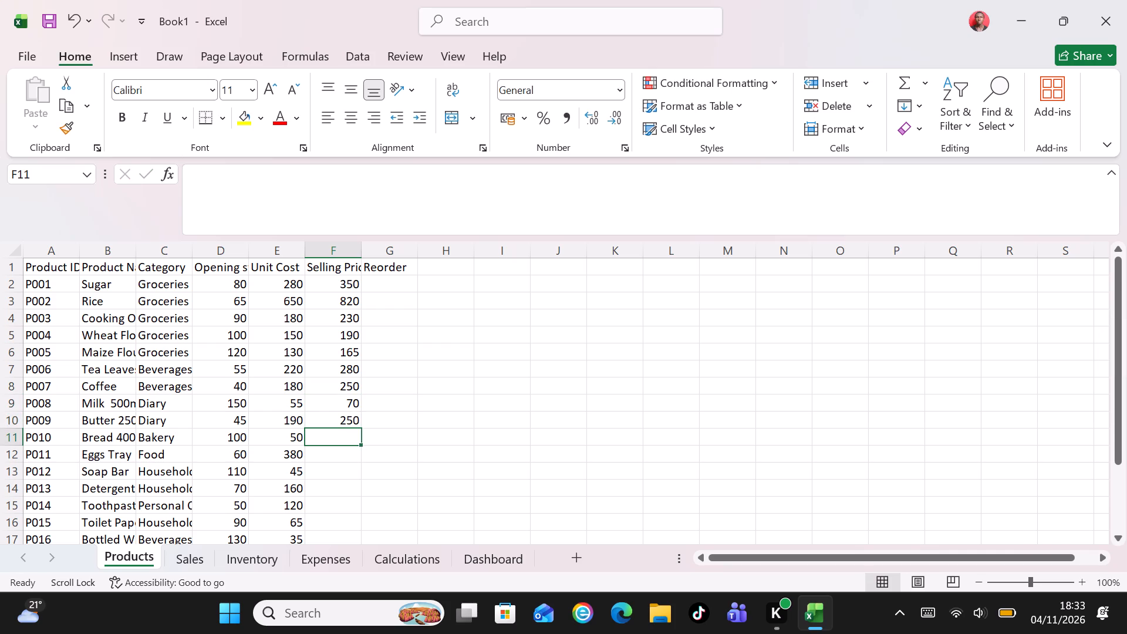
{"action": "type", "text": "65"}
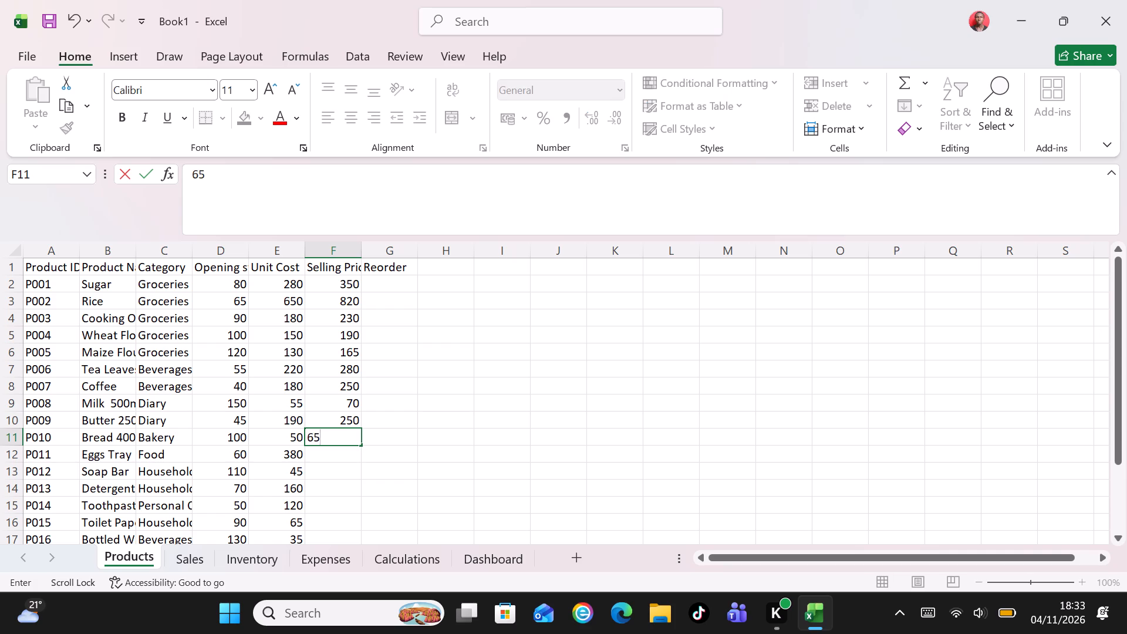
{"action": "key", "text": "Return"}
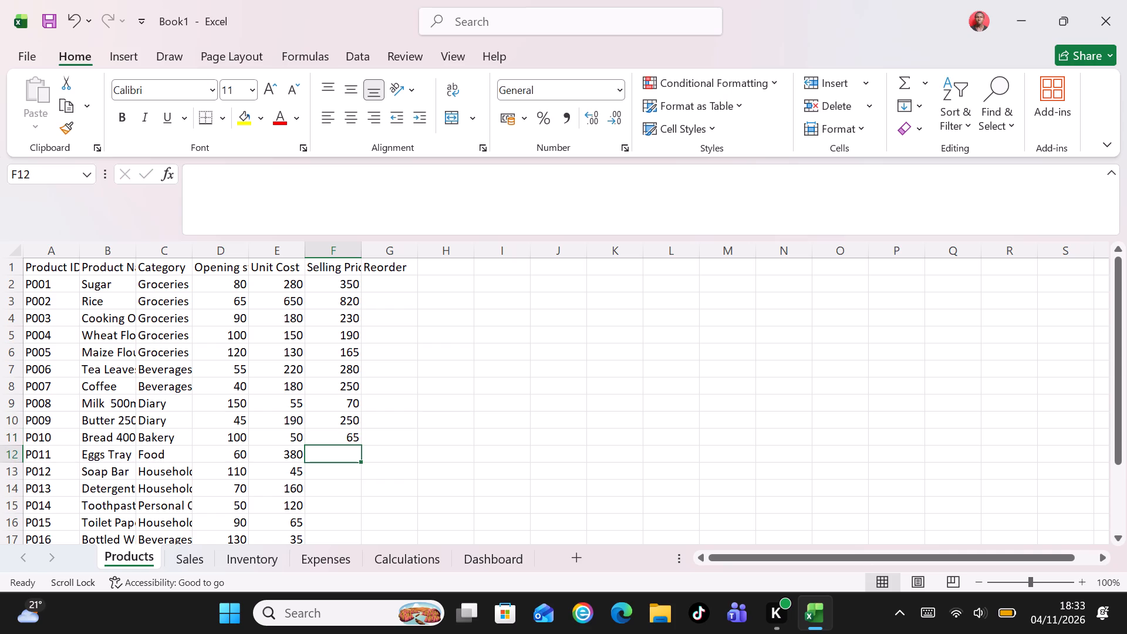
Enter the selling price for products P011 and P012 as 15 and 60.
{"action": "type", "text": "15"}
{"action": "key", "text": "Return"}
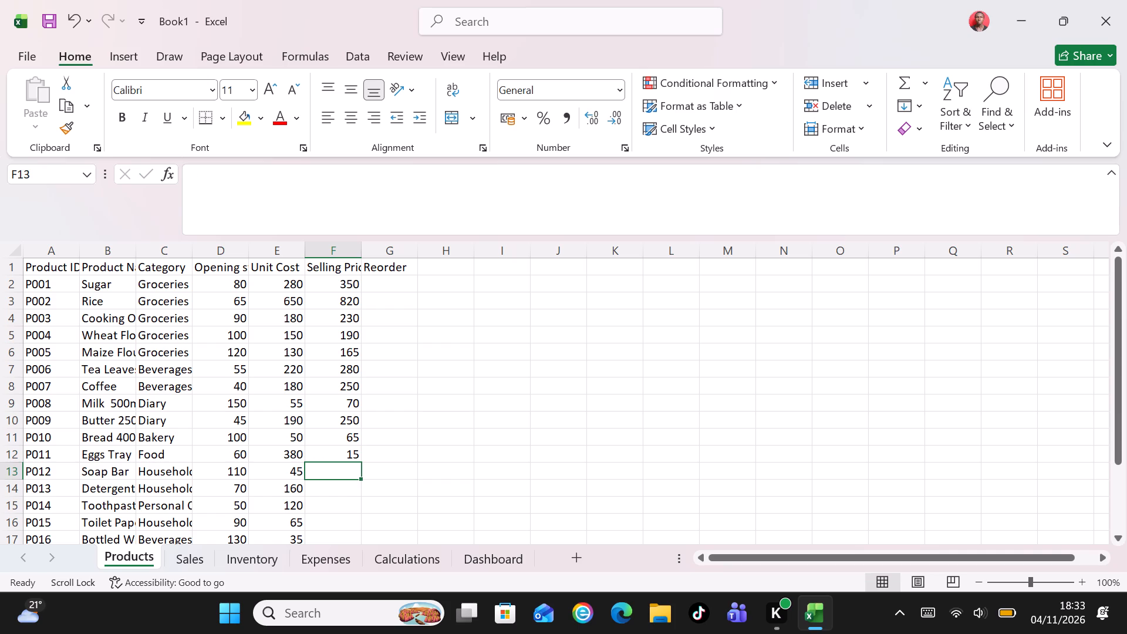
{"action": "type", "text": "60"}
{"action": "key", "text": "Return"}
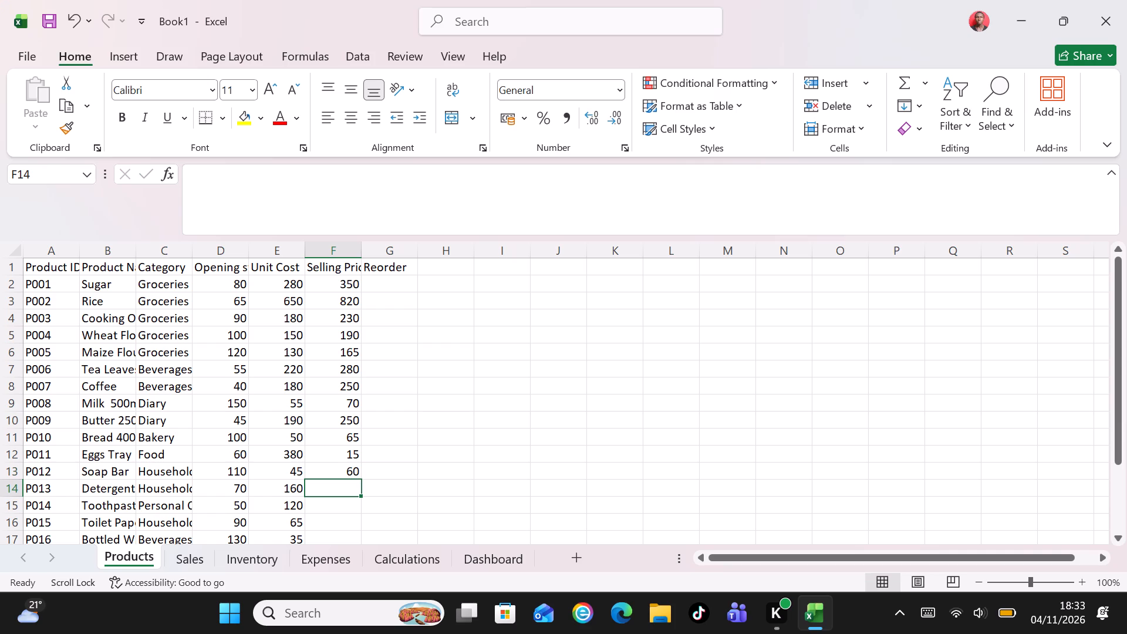
Set the selling price for products P011 to P015 to 450, 60, 210, 160 and 90.
{"action": "left_click", "coordinate": [342, 460]}
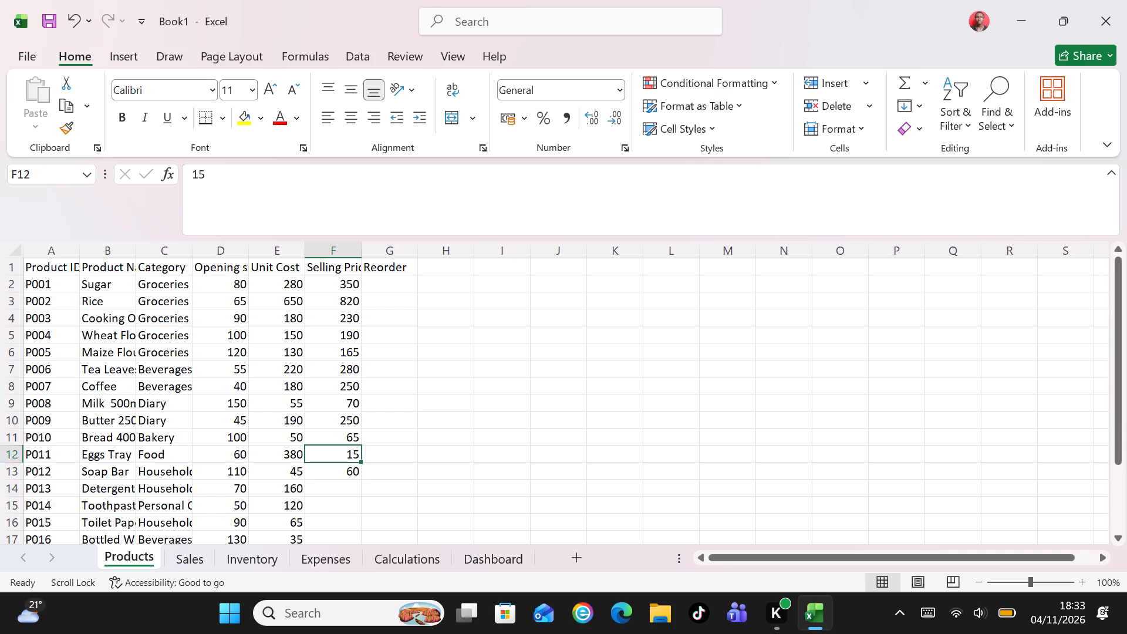
{"action": "type", "text": "450"}
{"action": "key", "text": "Return"}
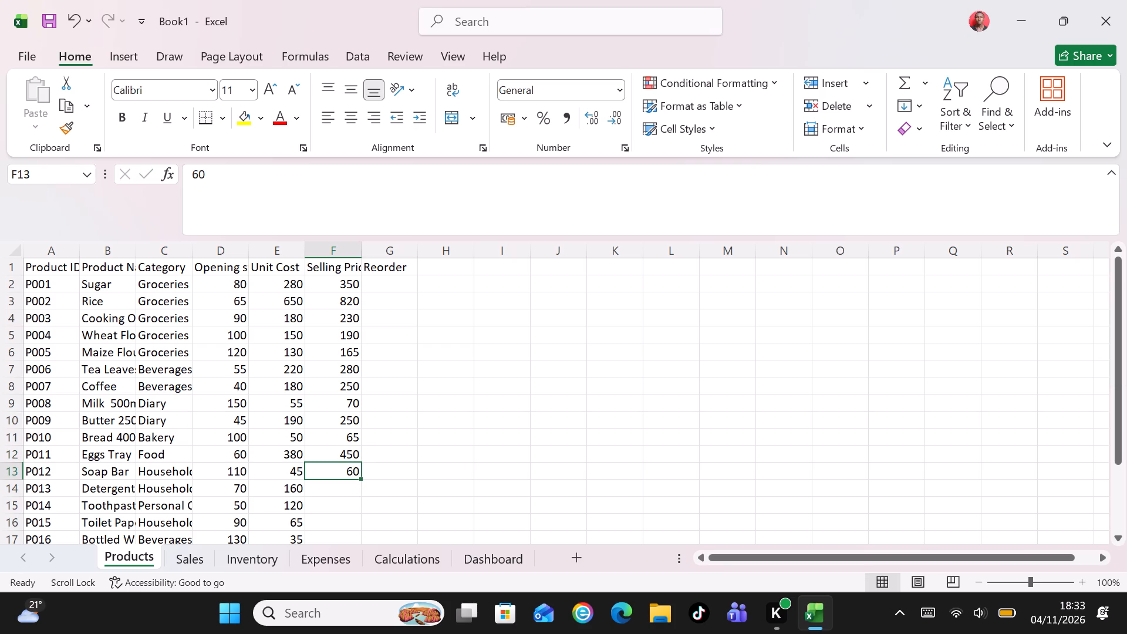
{"action": "type", "text": "60"}
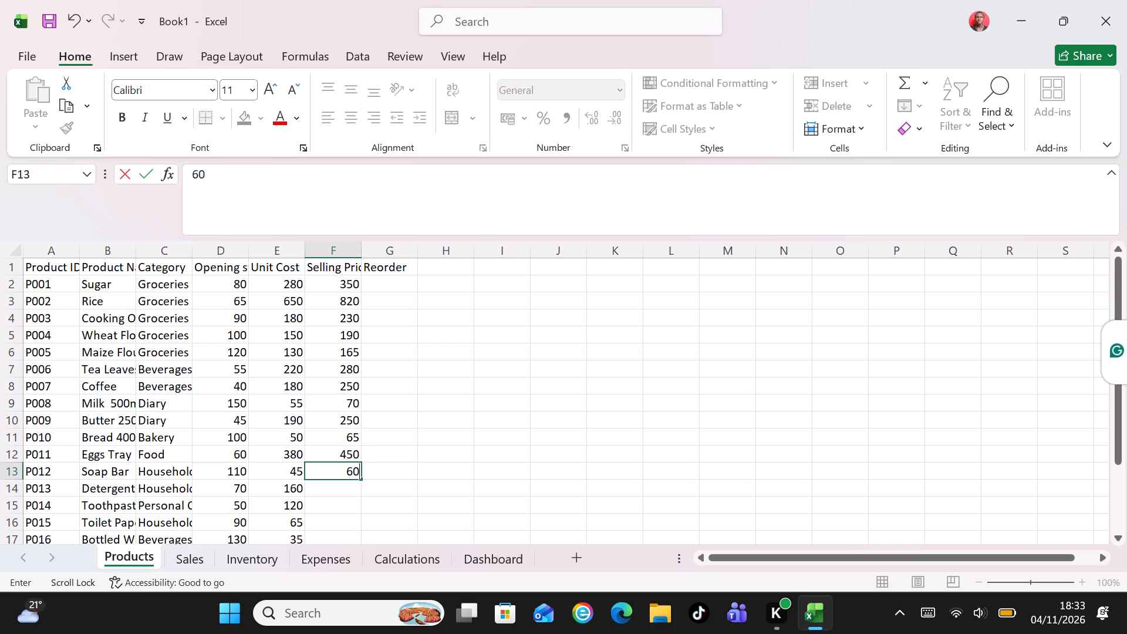
{"action": "key", "text": "Return"}
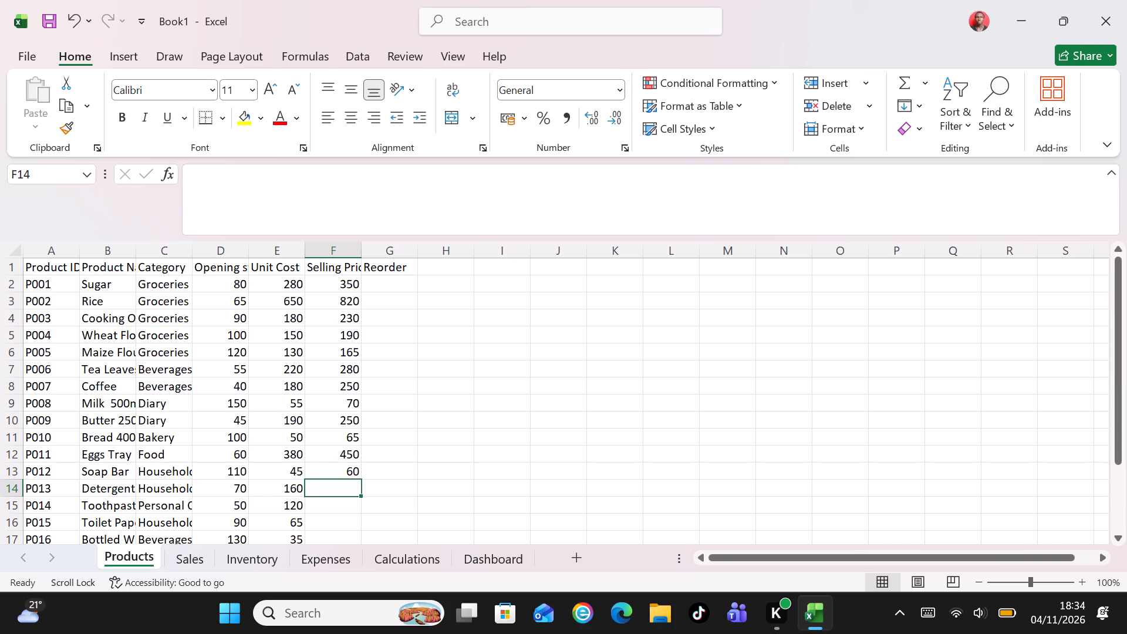
{"action": "type", "text": "210"}
{"action": "key", "text": "Return"}
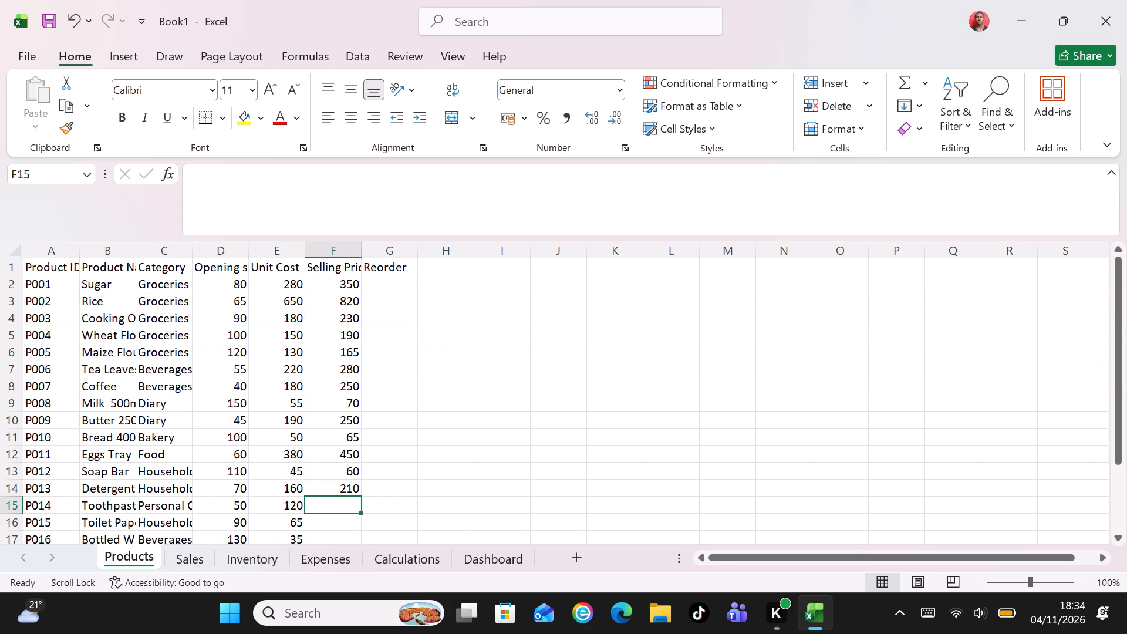
{"action": "key", "text": "1"}
{"action": "type", "text": "60"}
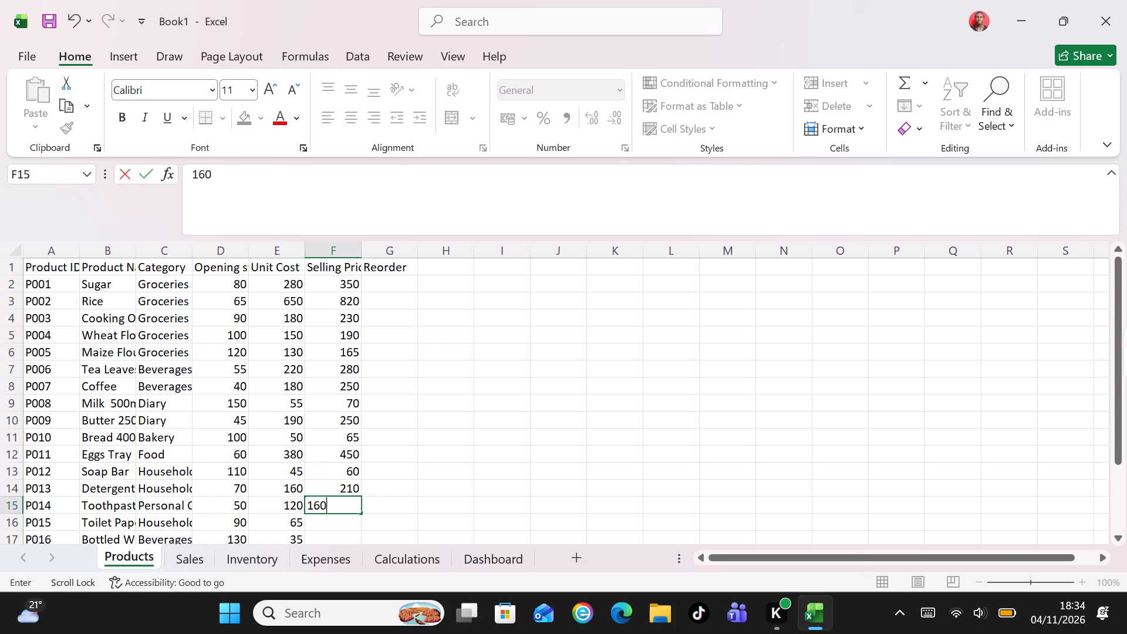
{"action": "key", "text": "Return"}
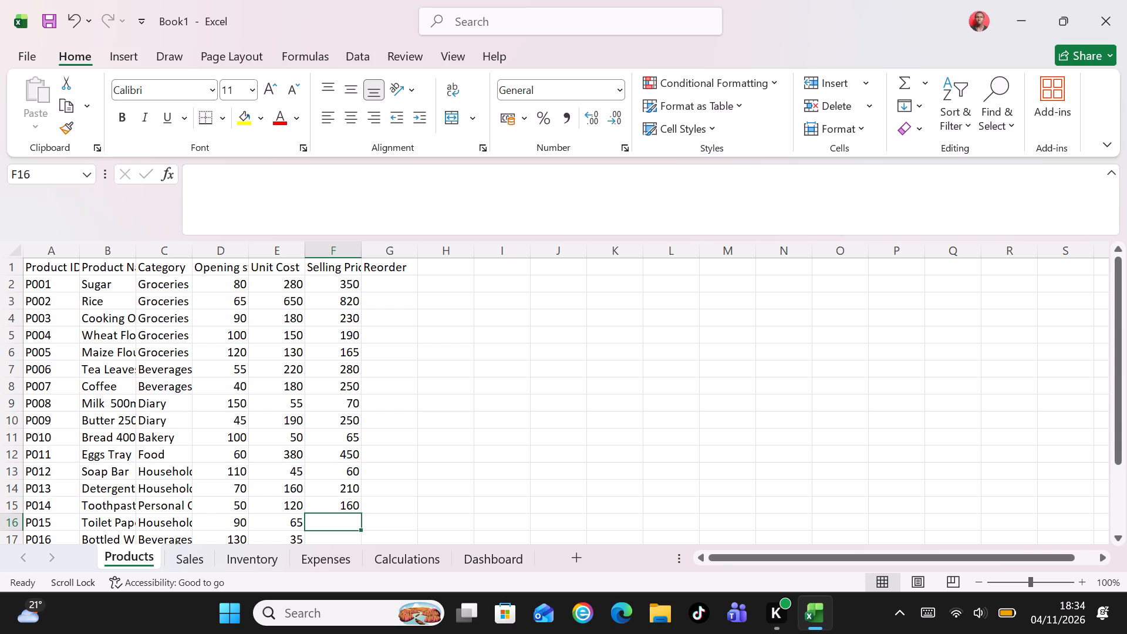
{"action": "type", "text": "90"}
{"action": "key", "text": "Return"}
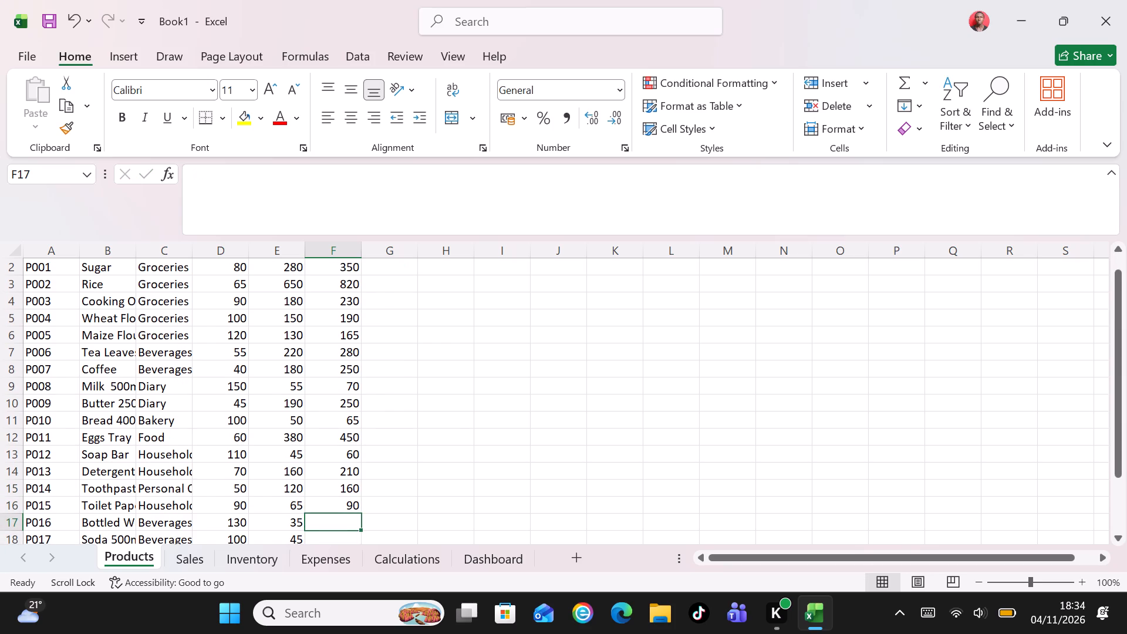
Enter the selling price for products P016 to P020 as 50, 65, 45, 50 and 320.
{"action": "type", "text": "50"}
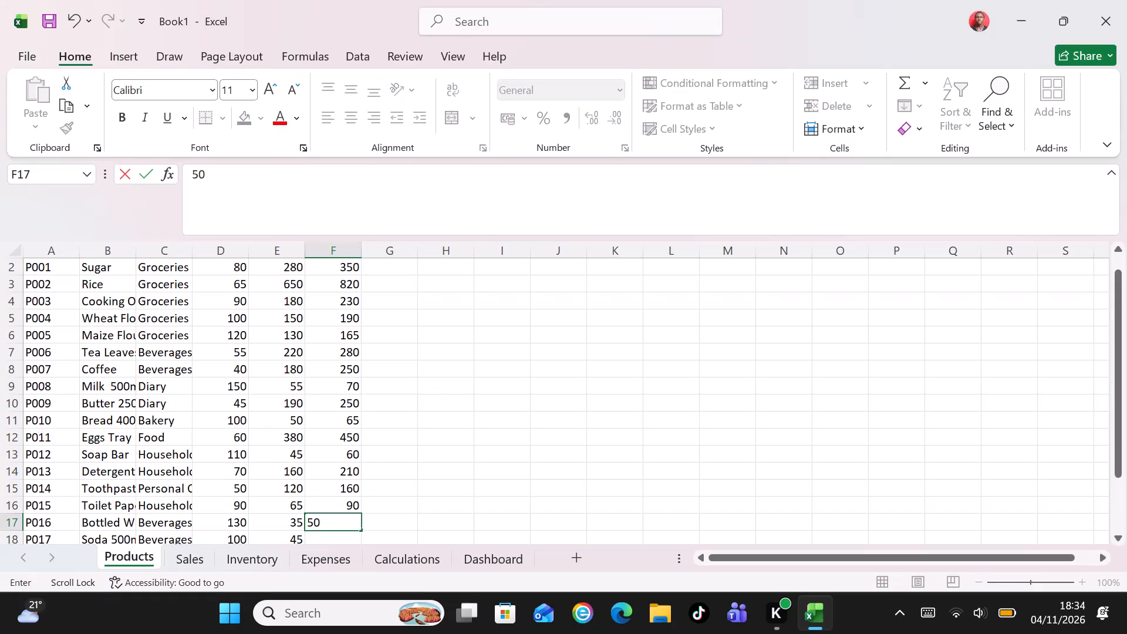
{"action": "key", "text": "Return"}
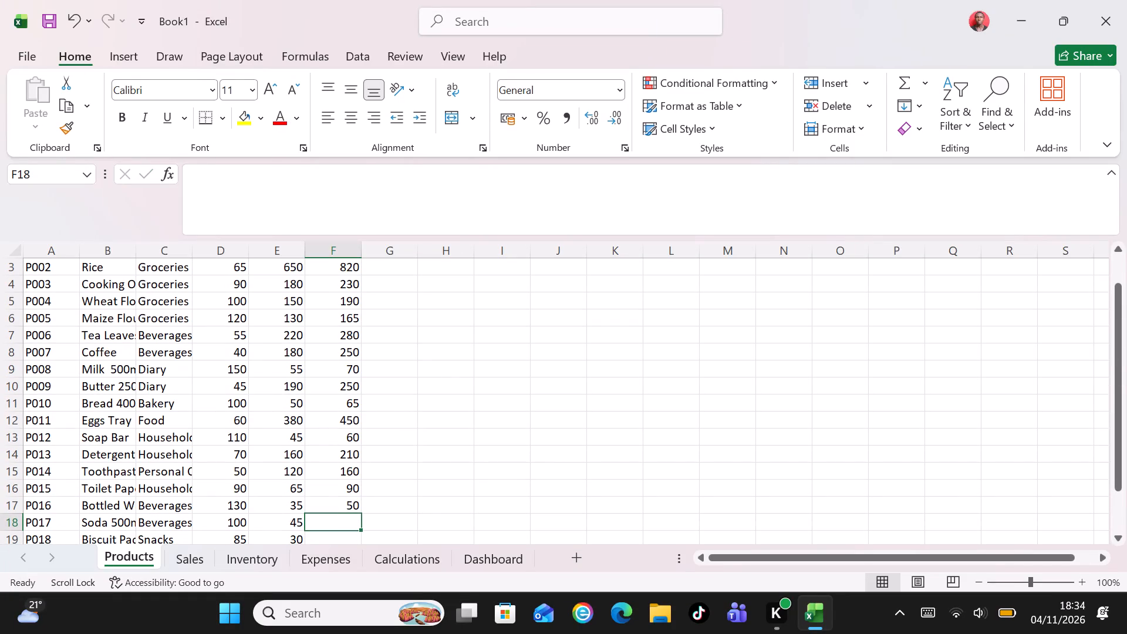
{"action": "type", "text": "65"}
{"action": "key", "text": "Return"}
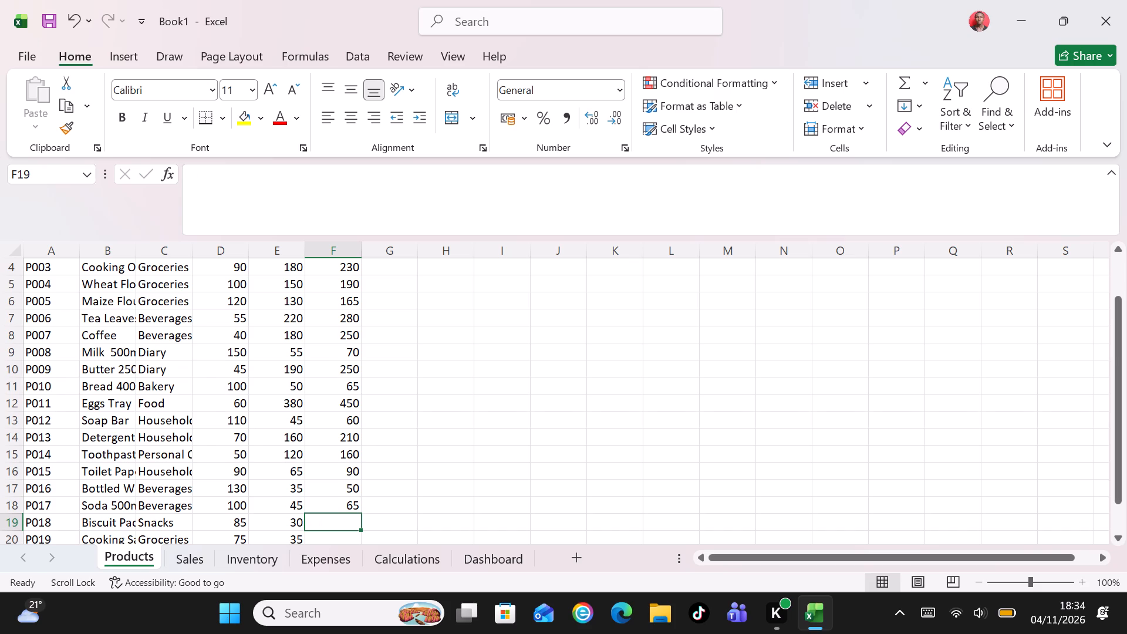
{"action": "type", "text": "45"}
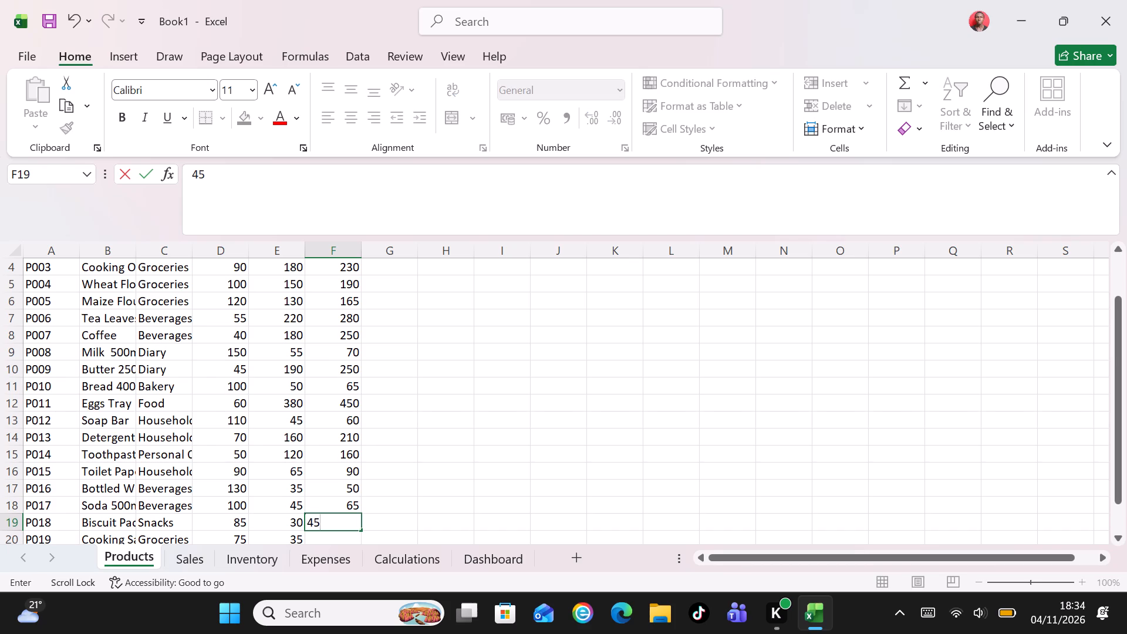
{"action": "key", "text": "Return"}
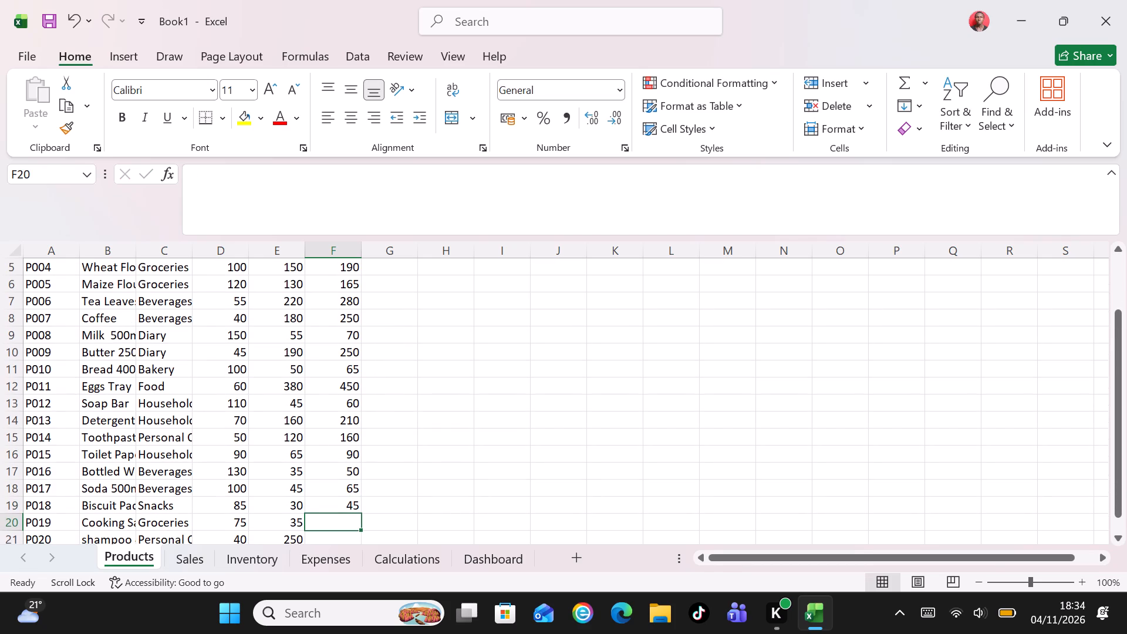
{"action": "type", "text": "50"}
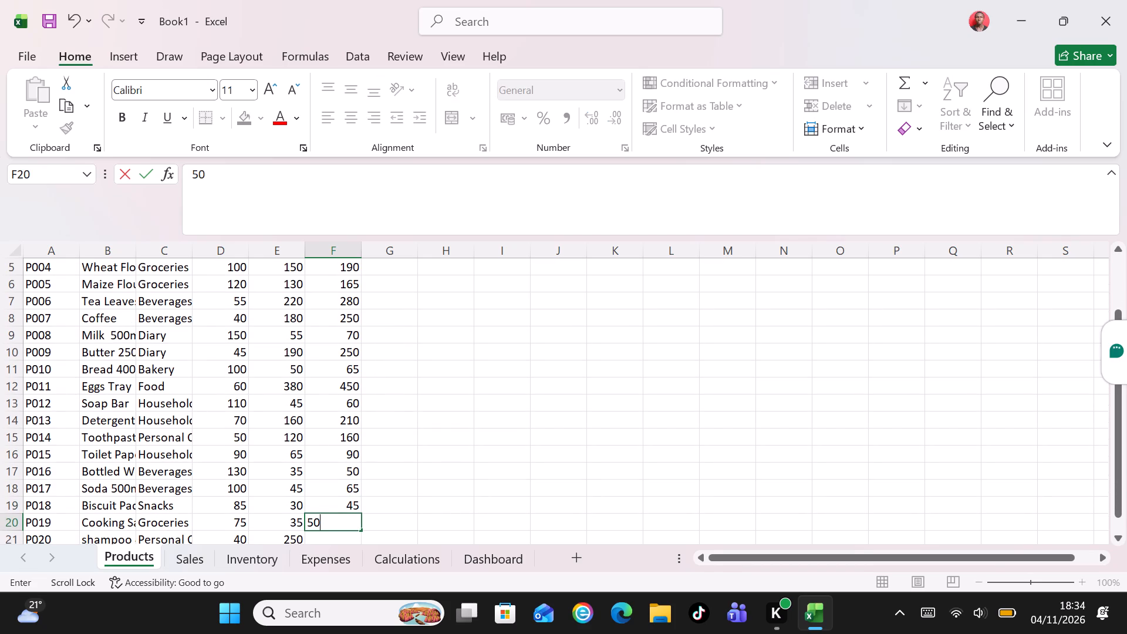
{"action": "key", "text": "Return"}
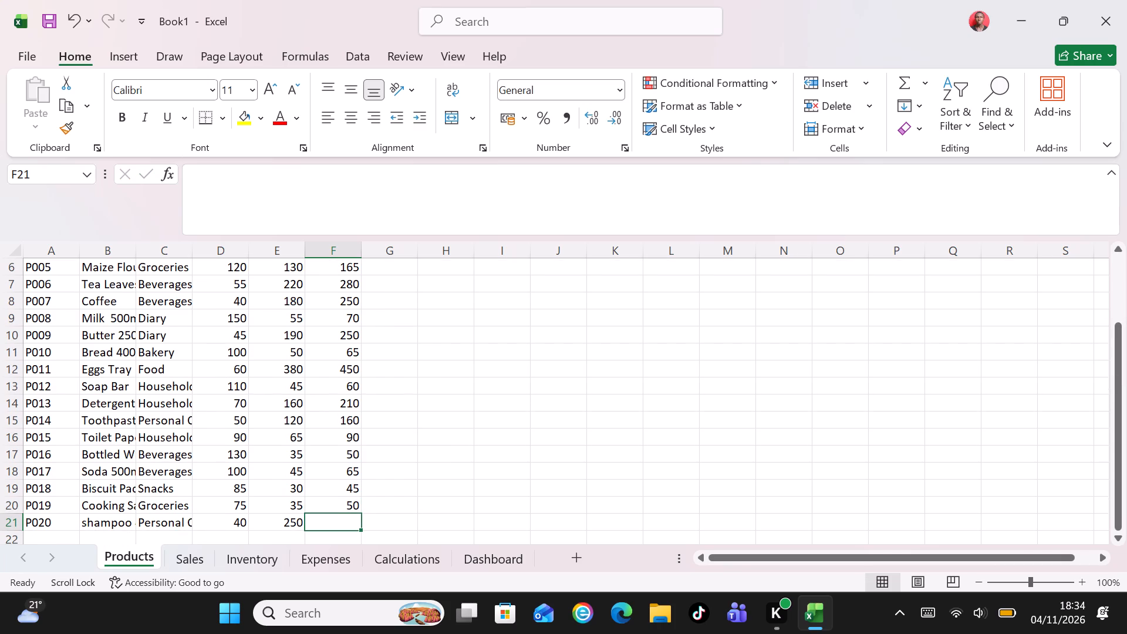
{"action": "type", "text": "320"}
{"action": "key", "text": "Return"}
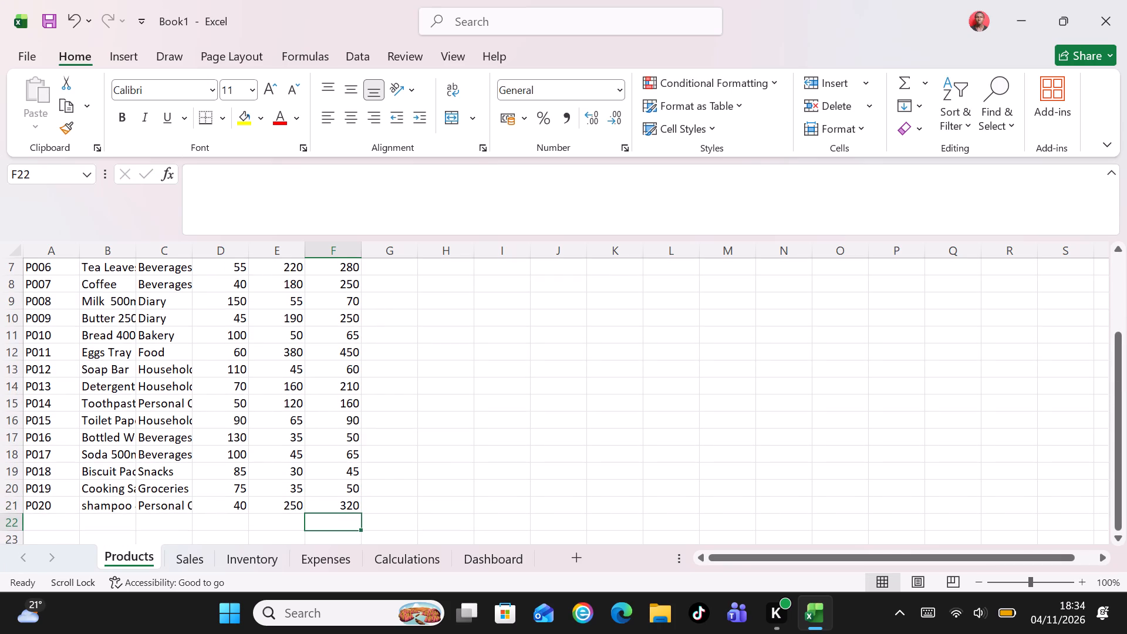
Extend the Reorder column header in cell G1 to read "Reorder Level".
{"action": "key", "text": "Page_Up"}
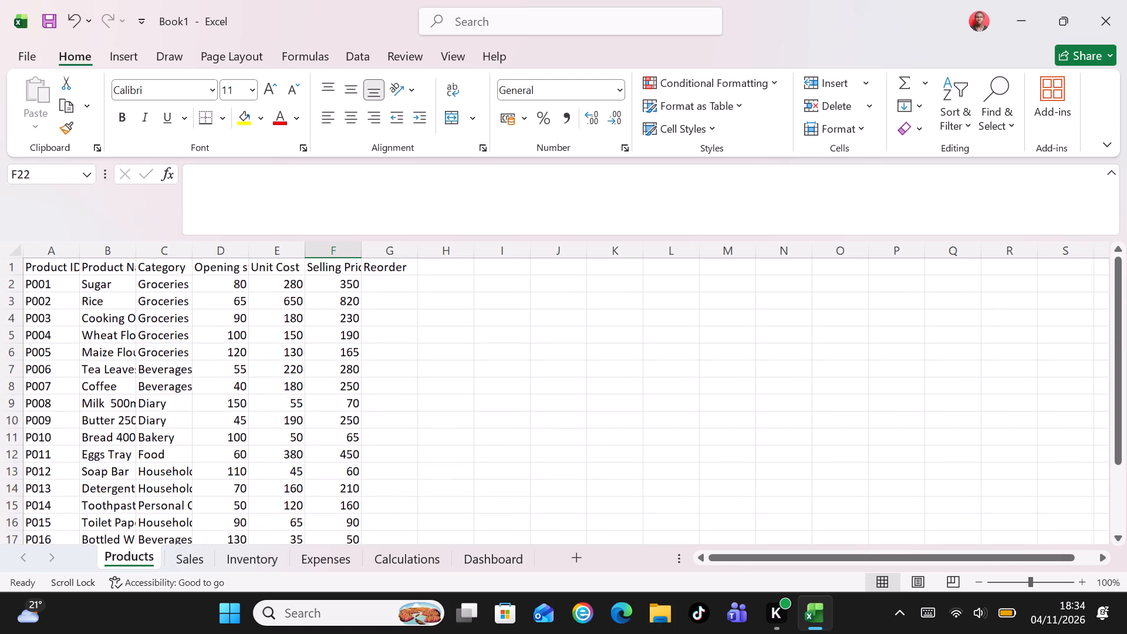
{"action": "left_click", "coordinate": [396, 266]}
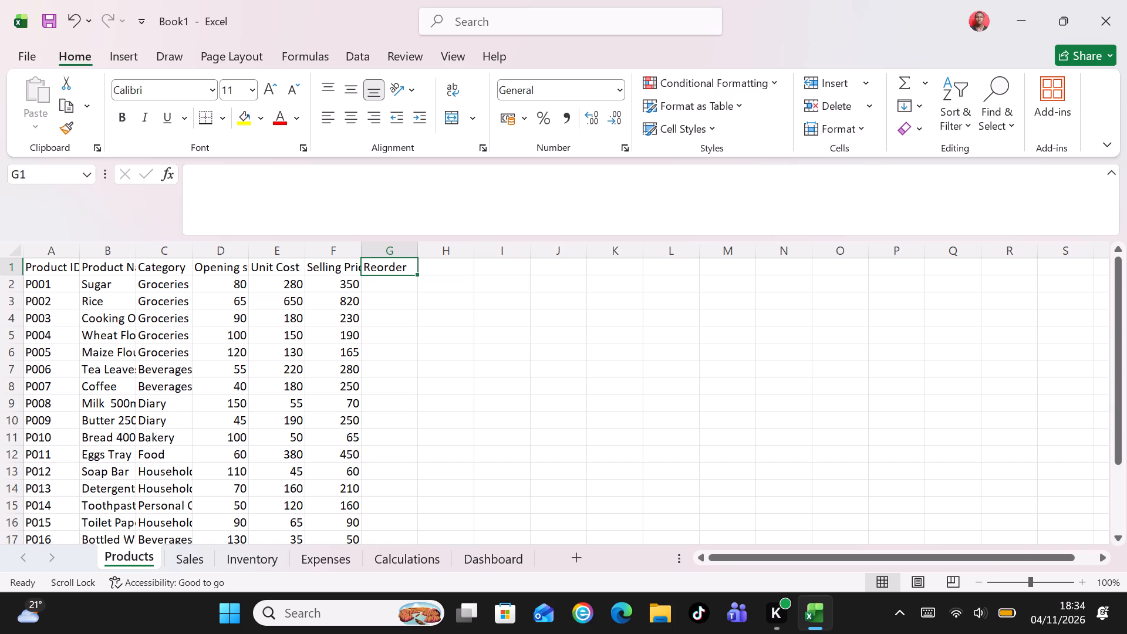
{"action": "double_click", "coordinate": [396, 266]}
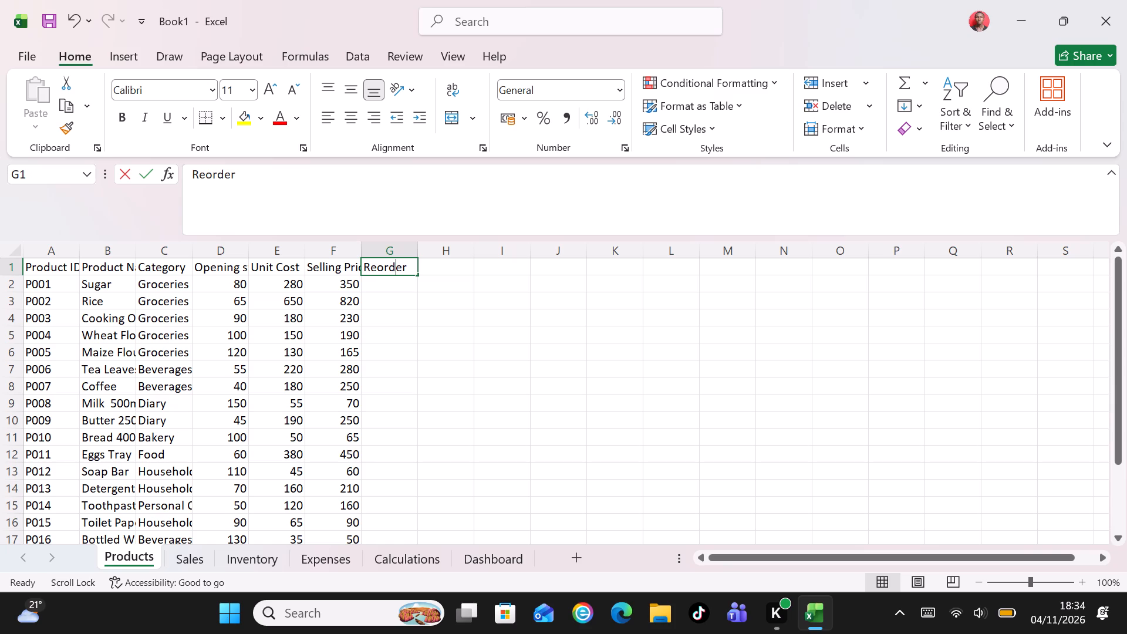
{"action": "left_click", "coordinate": [404, 266]}
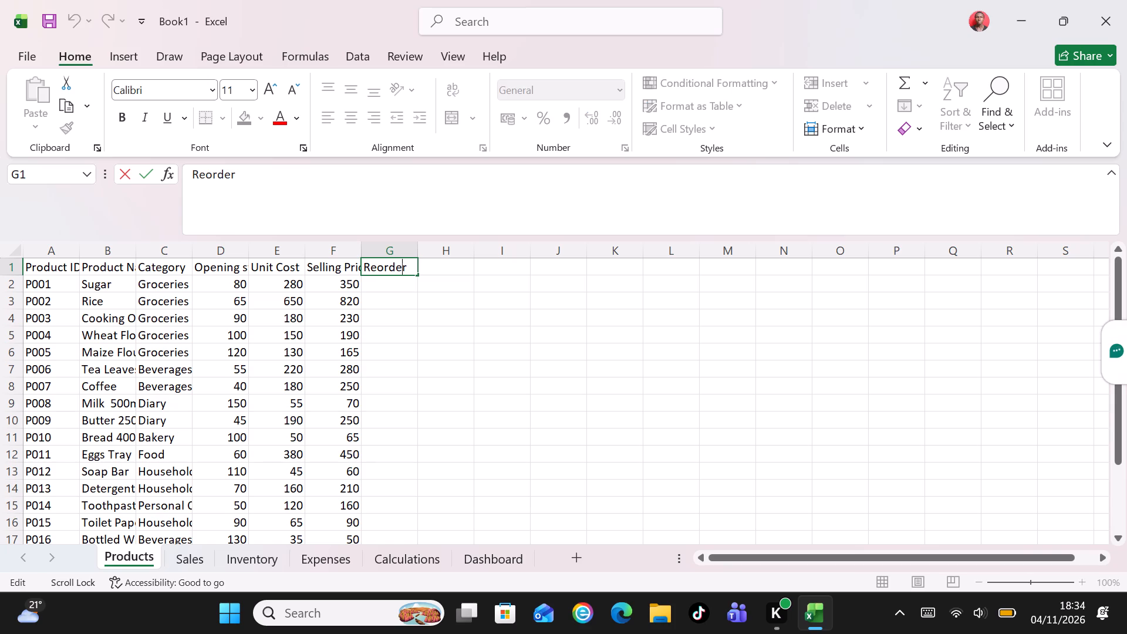
{"action": "left_click", "coordinate": [411, 267]}
{"action": "key", "text": "space"}
{"action": "key", "text": "shift+l"}
{"action": "type", "text": "evel"}
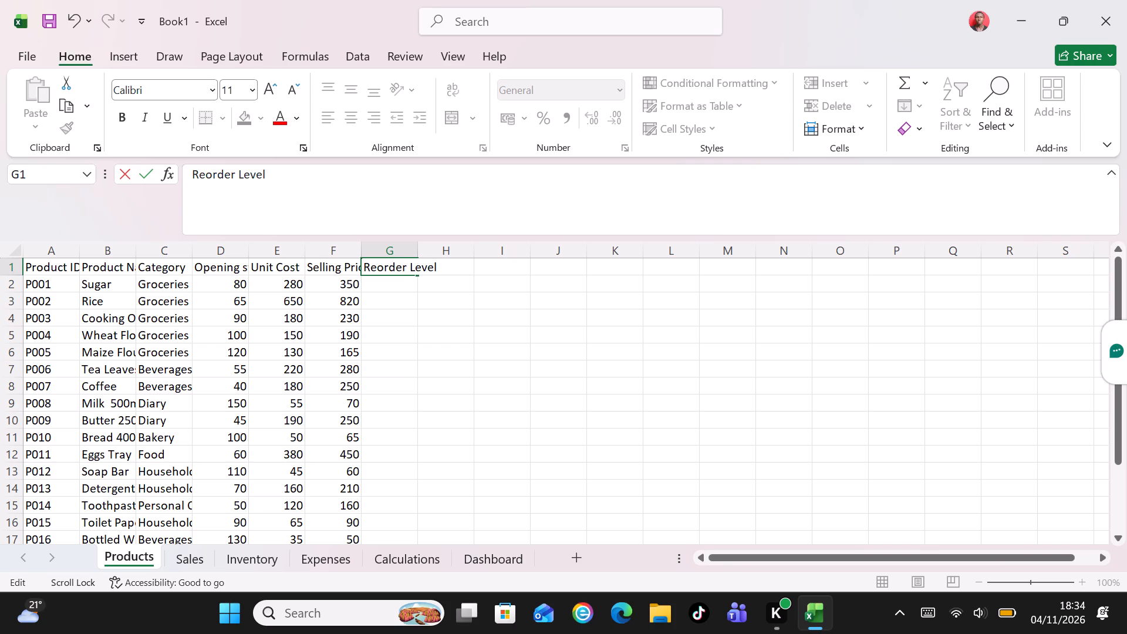
{"action": "left_click", "coordinate": [438, 262]}
{"action": "key", "text": "Return"}
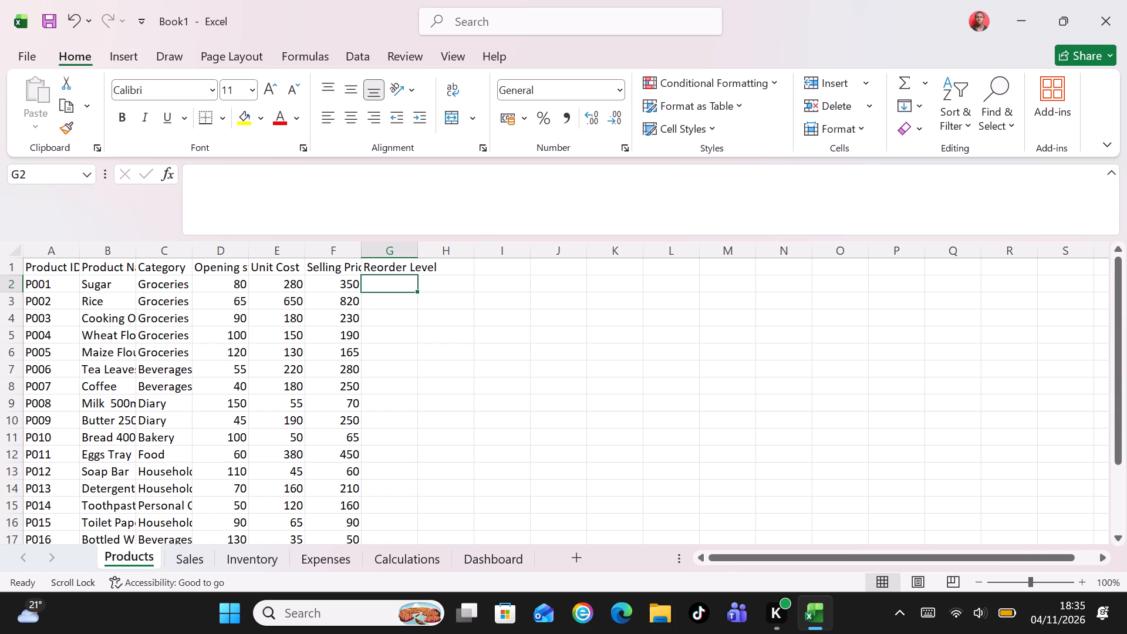
Enter the reorder level for products P001 to P005 as 20, 15, 20, 25 and 30.
{"action": "type", "text": "20"}
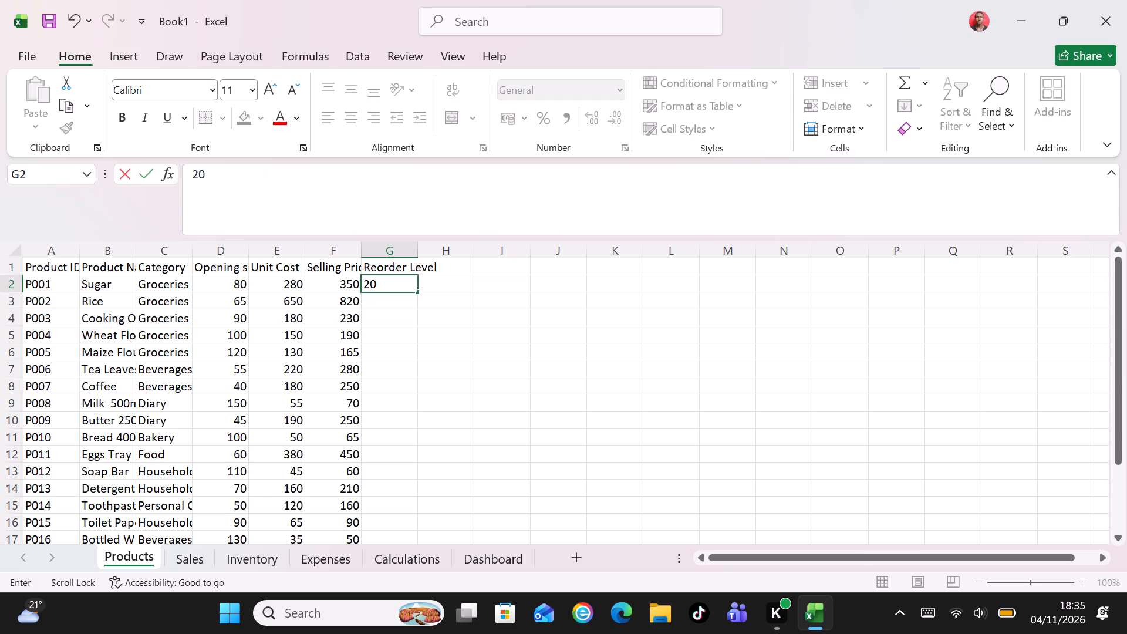
{"action": "key", "text": "Return"}
{"action": "type", "text": "15"}
{"action": "key", "text": "Return"}
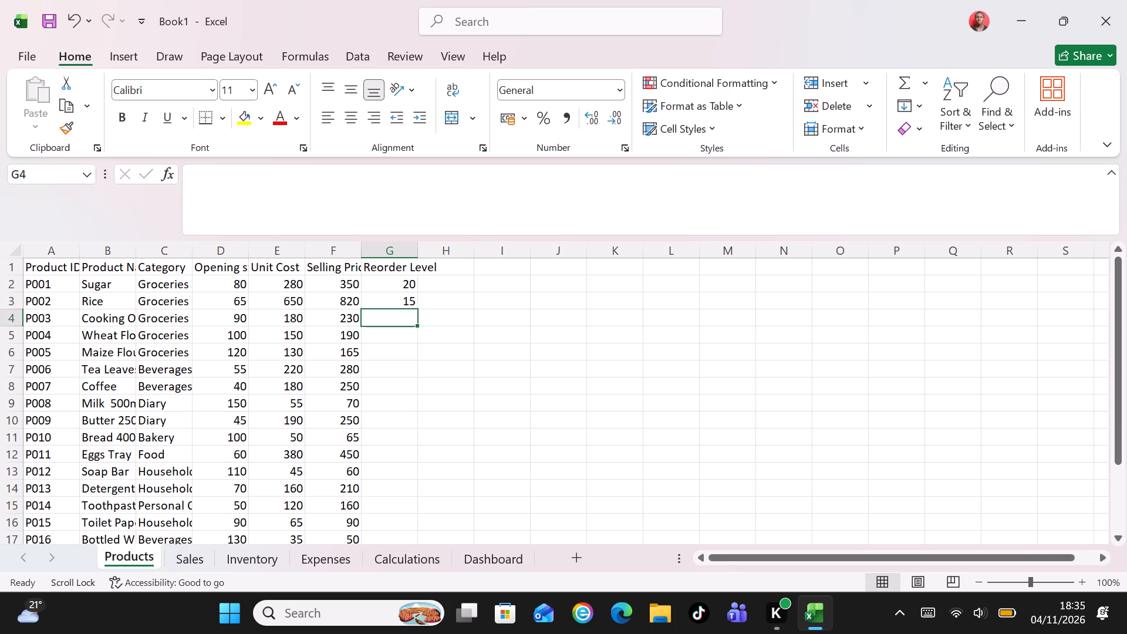
{"action": "type", "text": "20"}
{"action": "key", "text": "Return"}
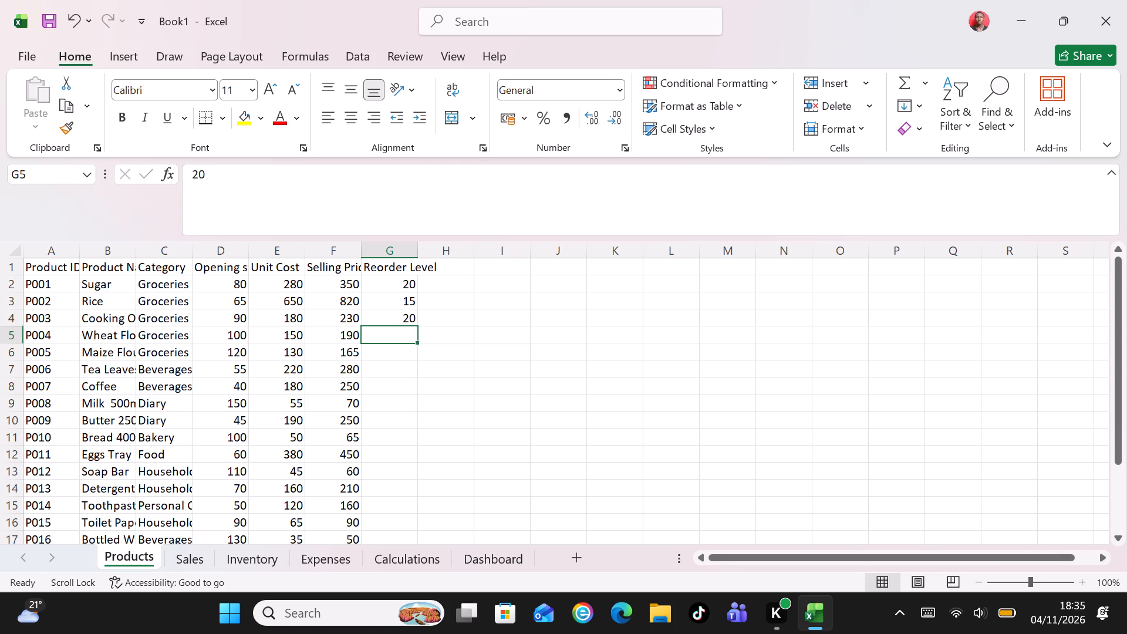
{"action": "type", "text": "30"}
{"action": "key", "text": "Return"}
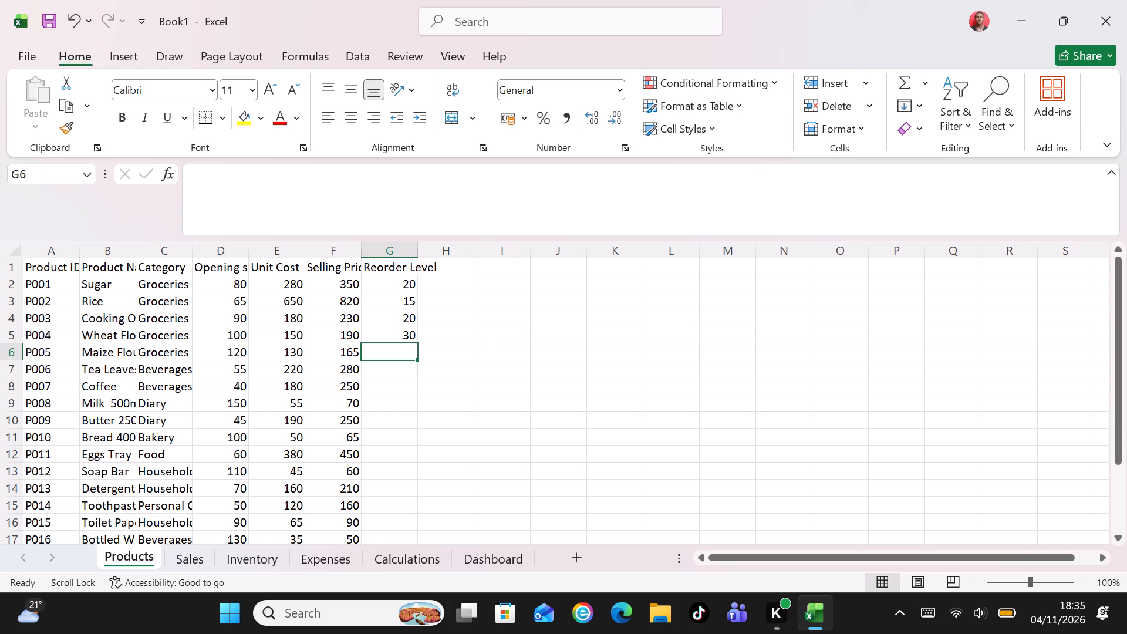
{"action": "left_click", "coordinate": [410, 336]}
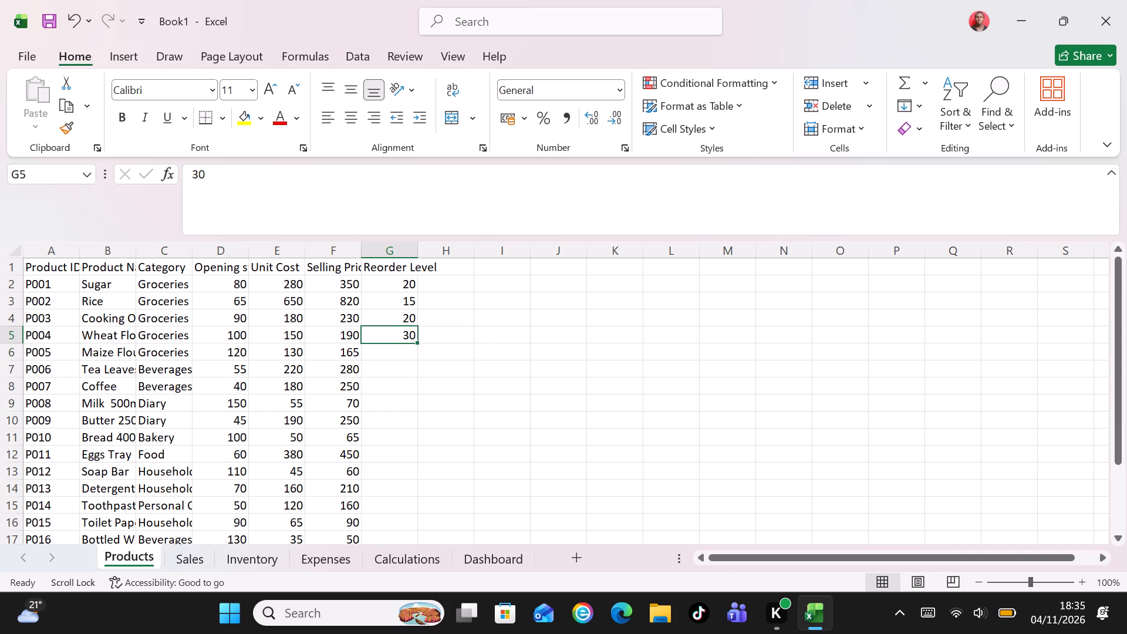
{"action": "type", "text": "25"}
{"action": "key", "text": "Return"}
{"action": "type", "text": "30"}
{"action": "key", "text": "Return"}
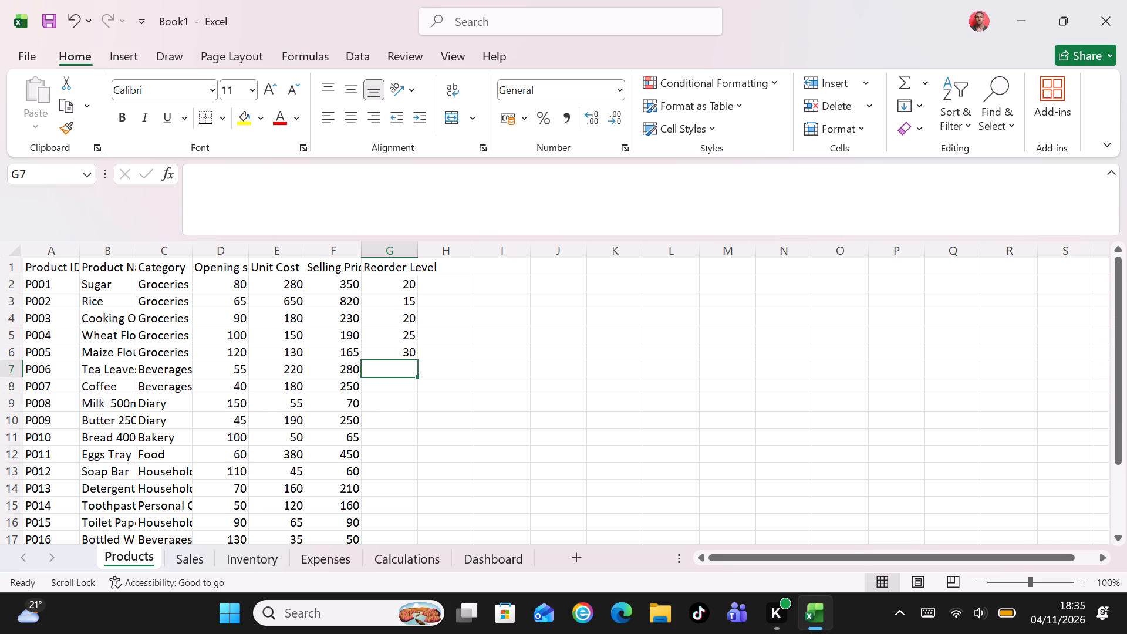
Enter the reorder level for products P006 to P010 as 15, 10, 30, 10 and 20.
{"action": "type", "text": "15"}
{"action": "key", "text": "Return"}
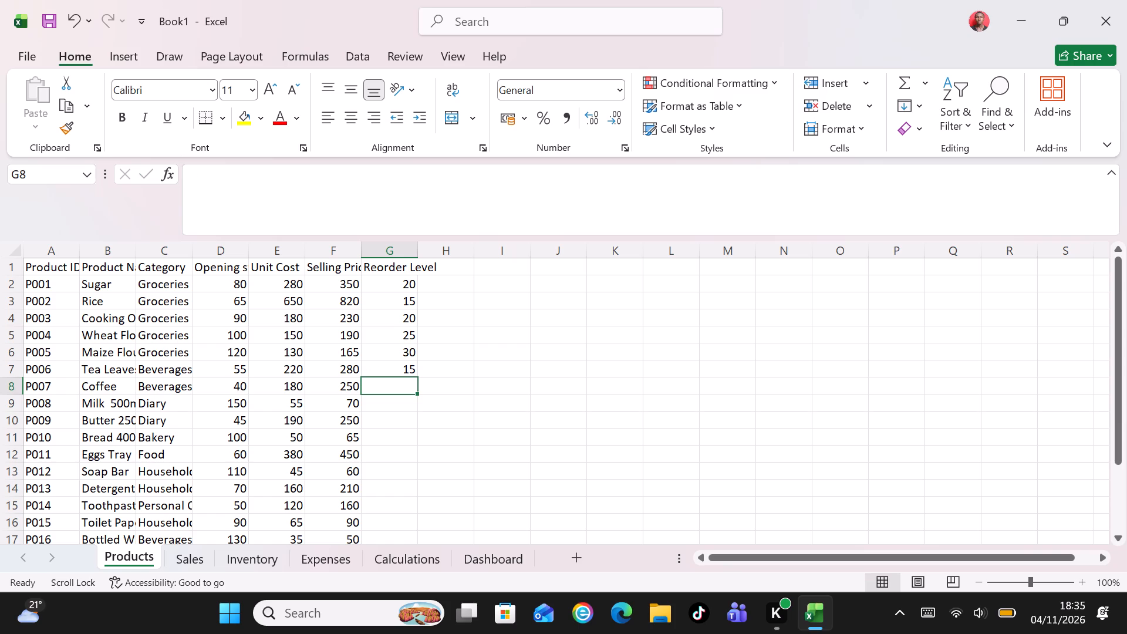
{"action": "type", "text": "10"}
{"action": "key", "text": "Return"}
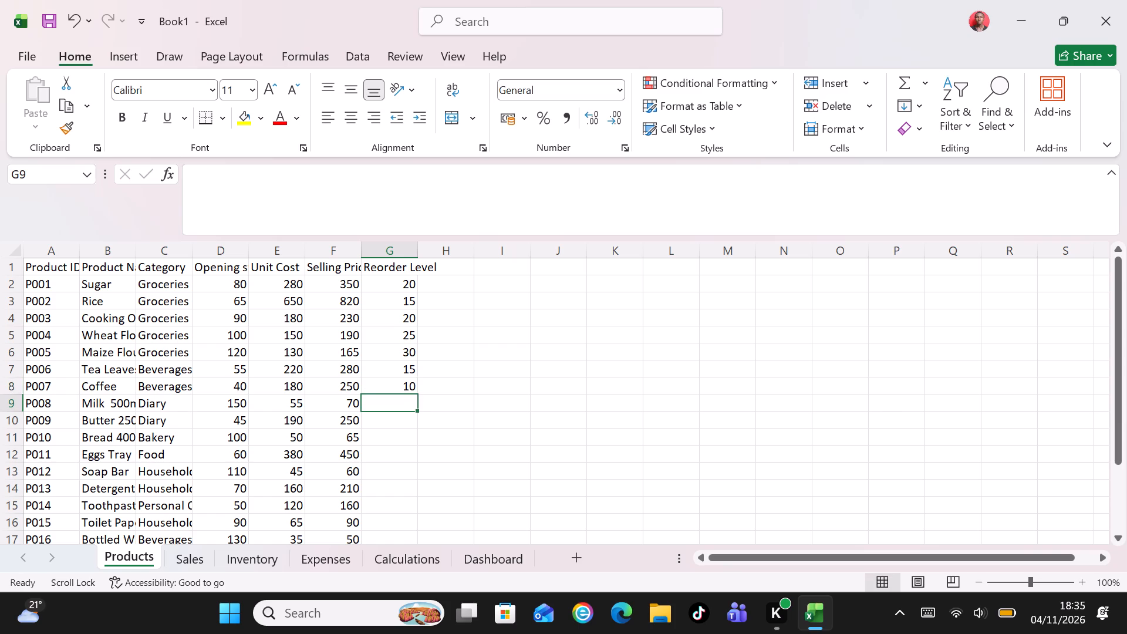
{"action": "type", "text": "30"}
{"action": "key", "text": "Return"}
{"action": "key", "text": "Return"}
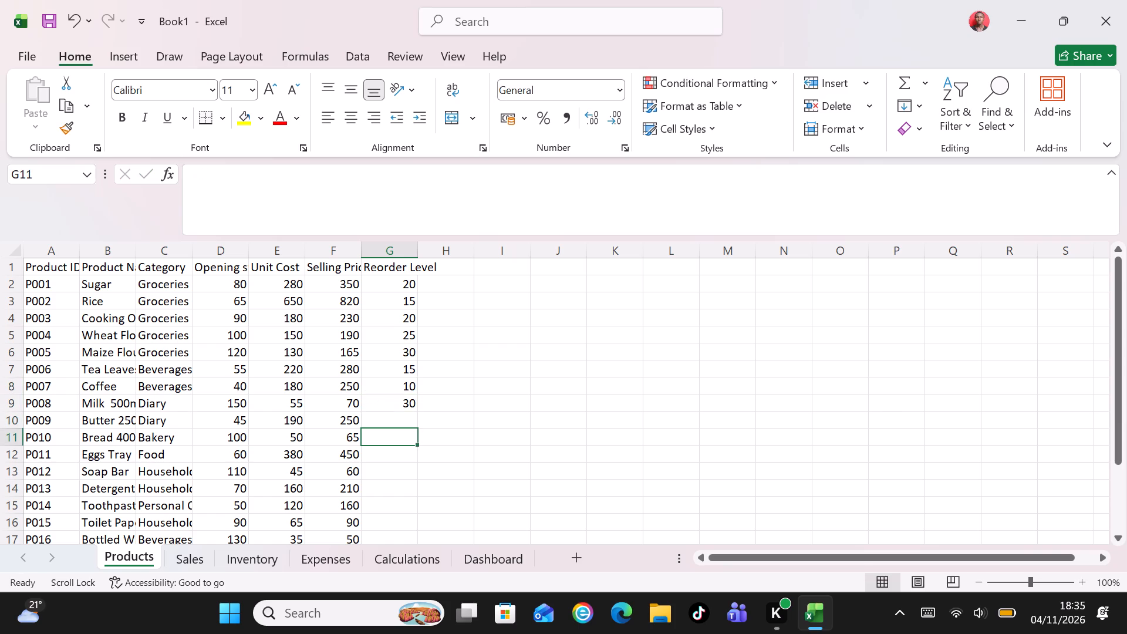
{"action": "key", "text": "shift+Return"}
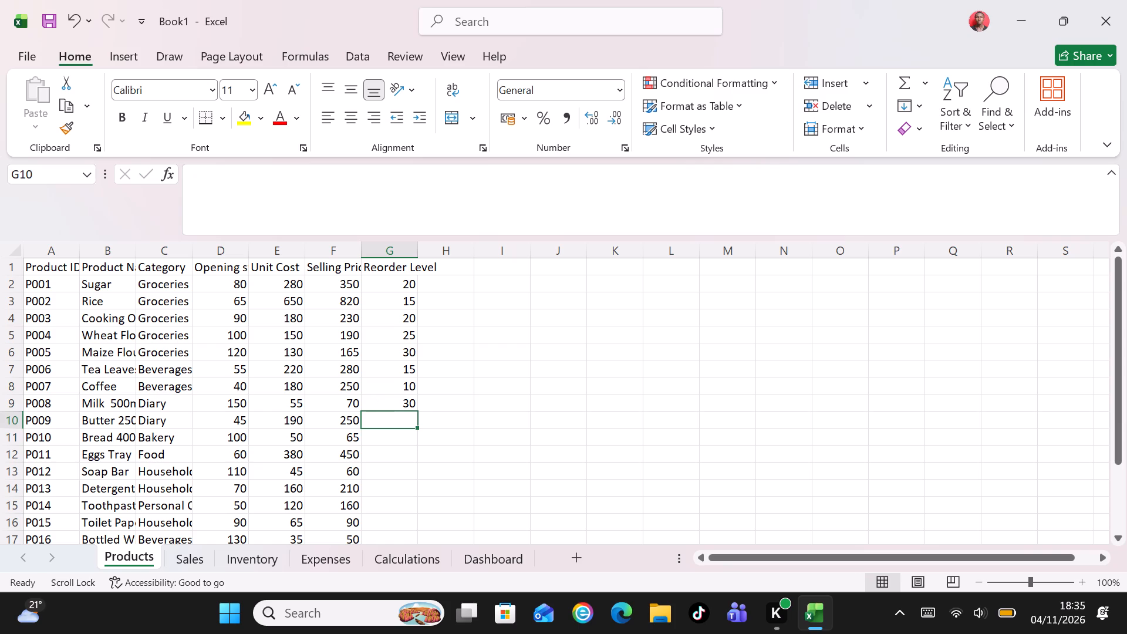
{"action": "type", "text": "10"}
{"action": "key", "text": "shift+Return"}
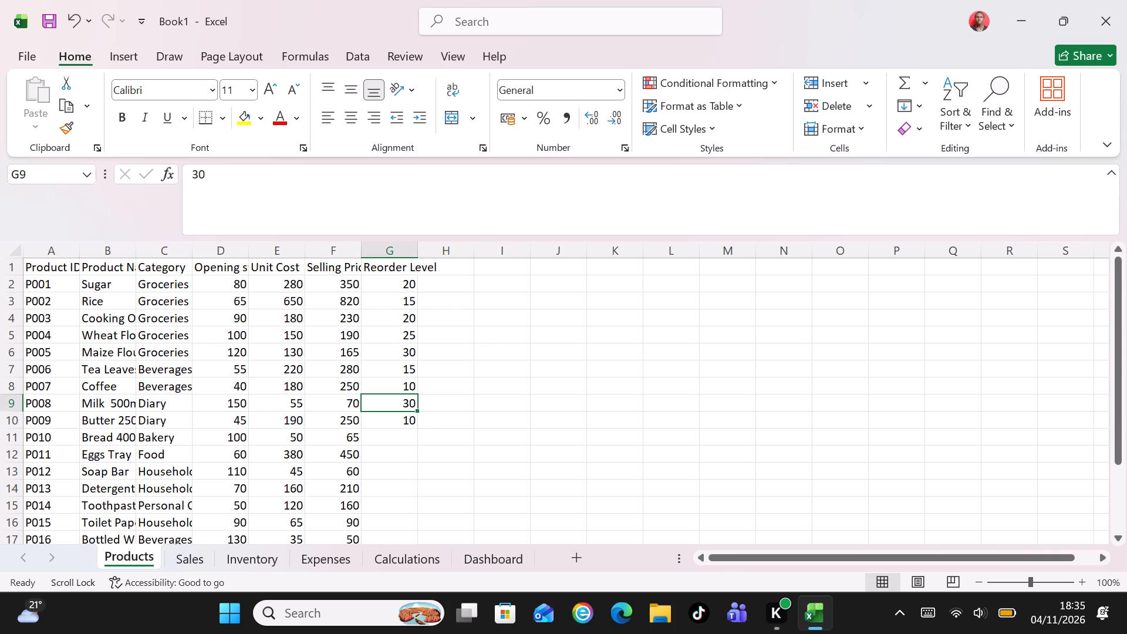
{"action": "key", "text": "Return"}
{"action": "key", "text": "Return"}
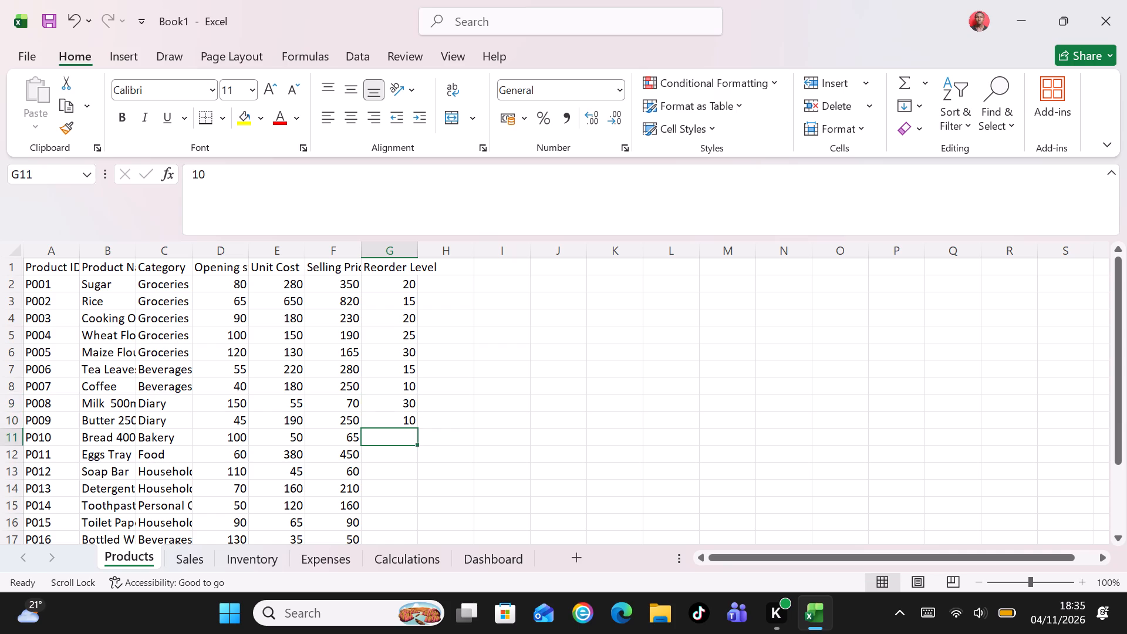
{"action": "type", "text": "20"}
{"action": "key", "text": "Return"}
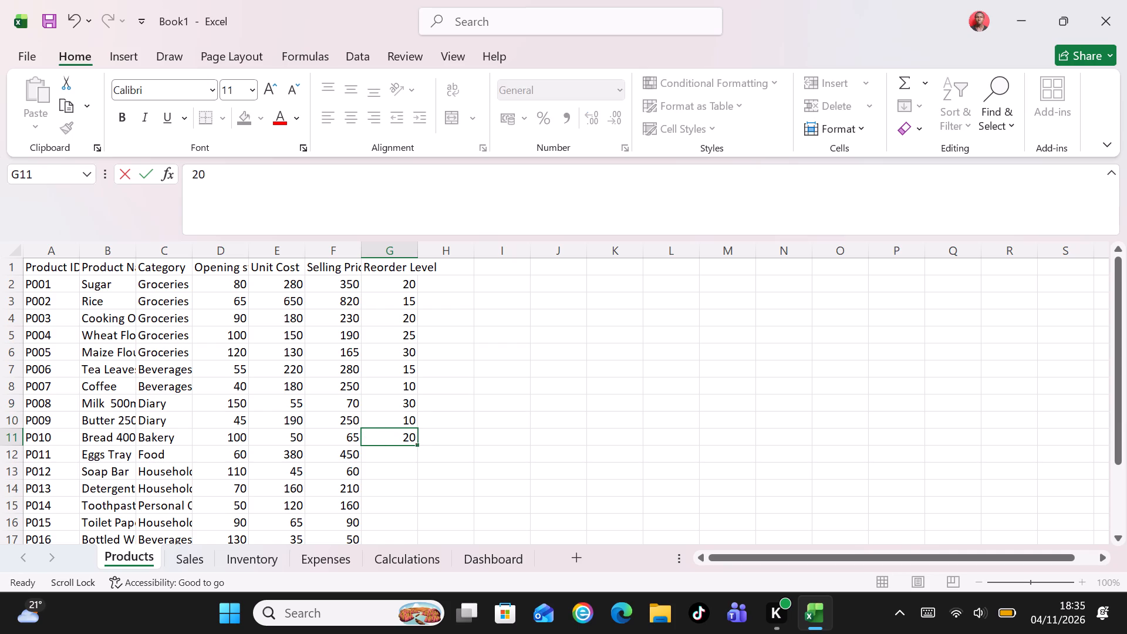
Enter the reorder level for products P011 to P015 as 15, 25, 15, 10 and 20.
{"action": "key", "text": "1"}
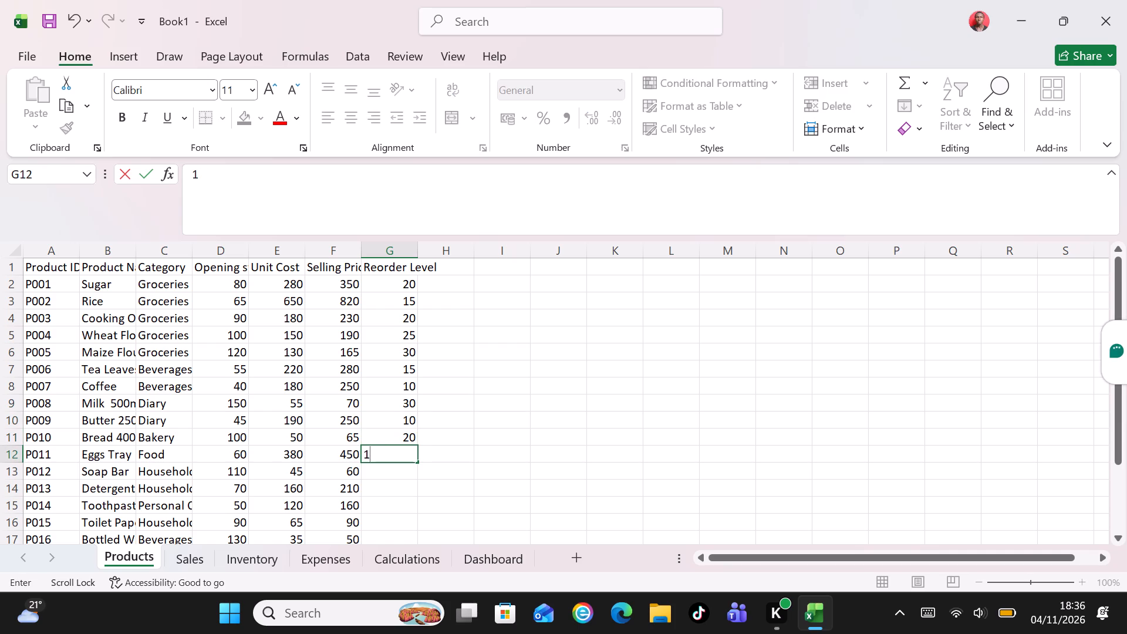
{"action": "key", "text": "5"}
{"action": "key", "text": "Return"}
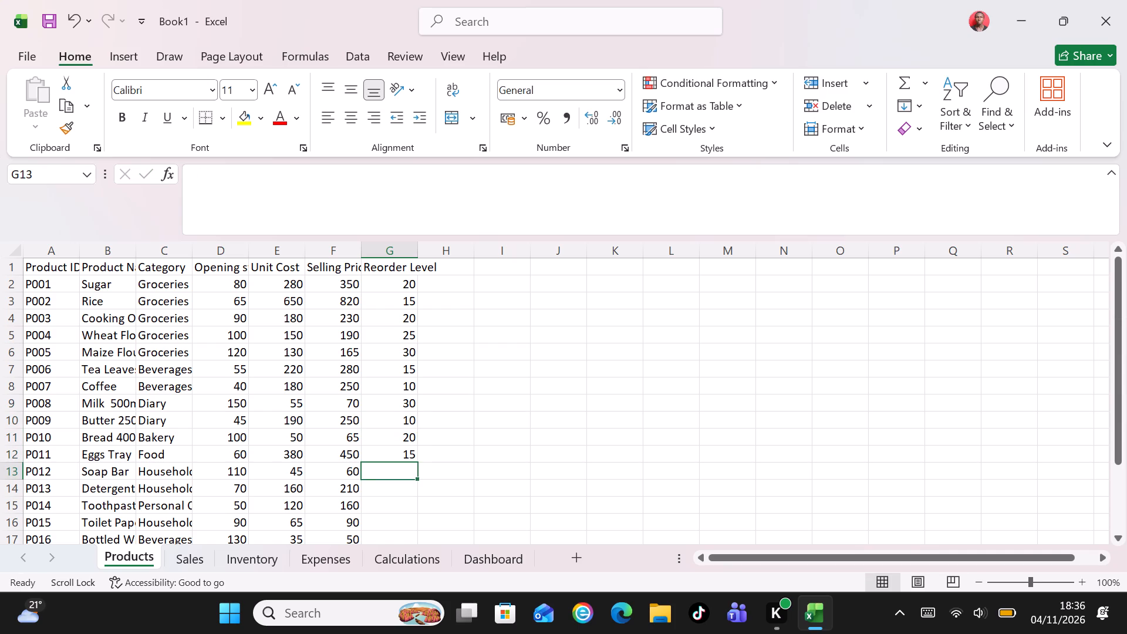
{"action": "type", "text": "25"}
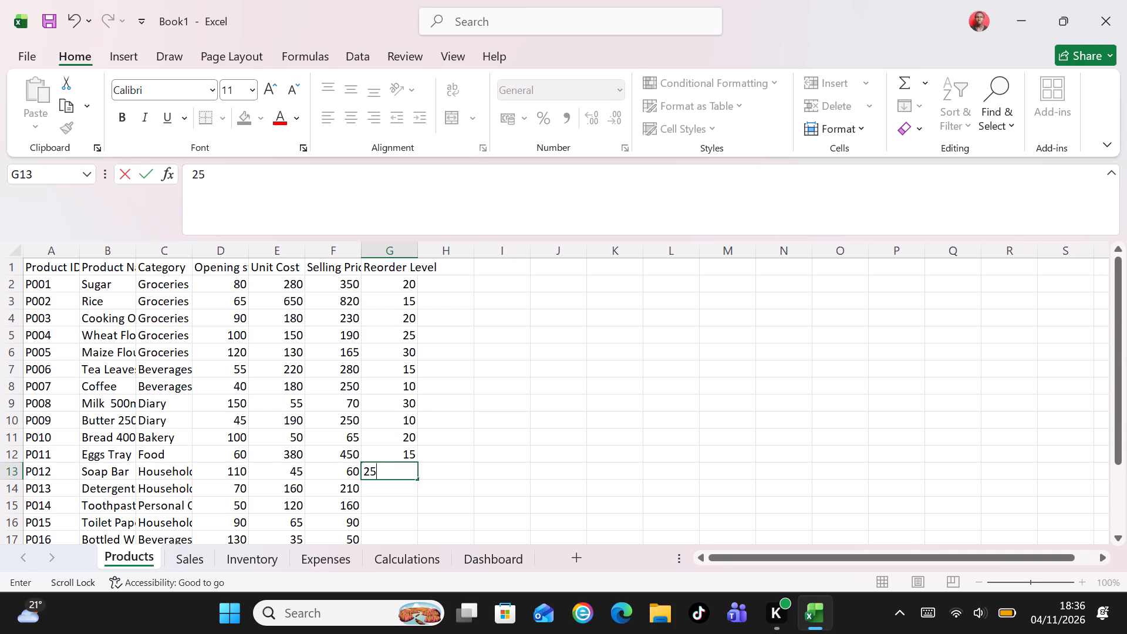
{"action": "key", "text": "Return"}
{"action": "type", "text": "15"}
{"action": "key", "text": "Return"}
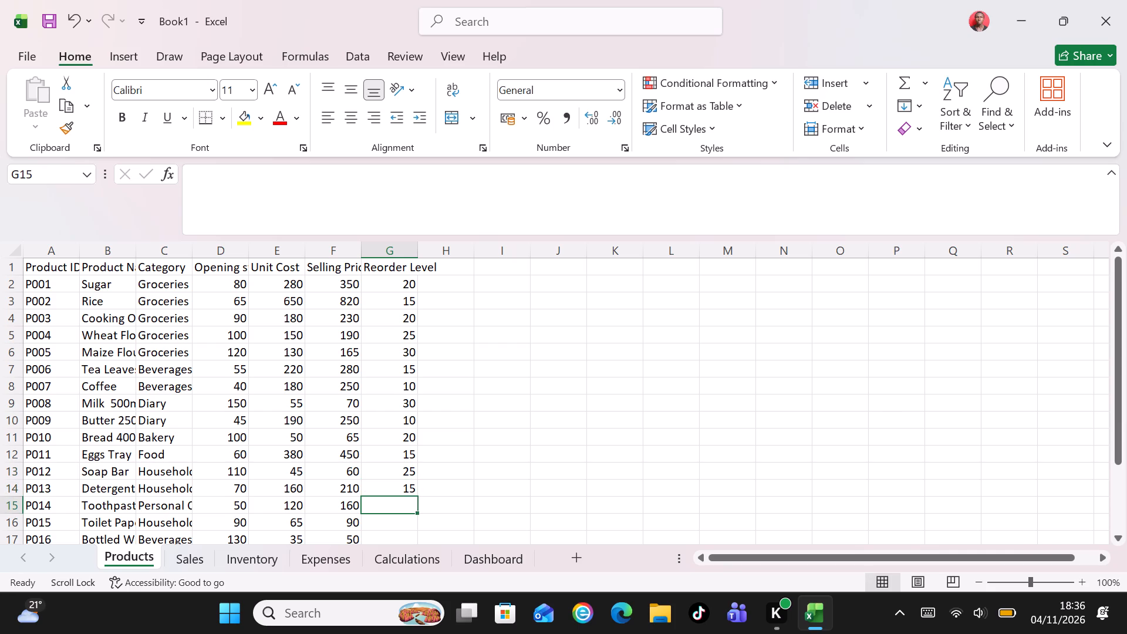
{"action": "type", "text": "10"}
{"action": "key", "text": "Return"}
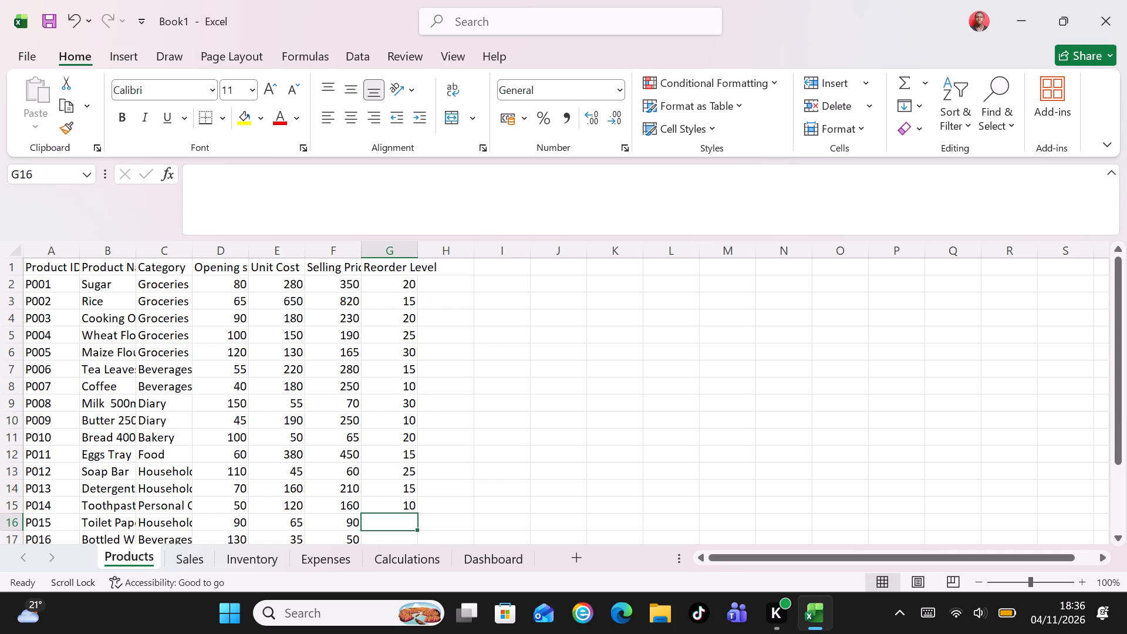
{"action": "type", "text": "20"}
{"action": "key", "text": "Return"}
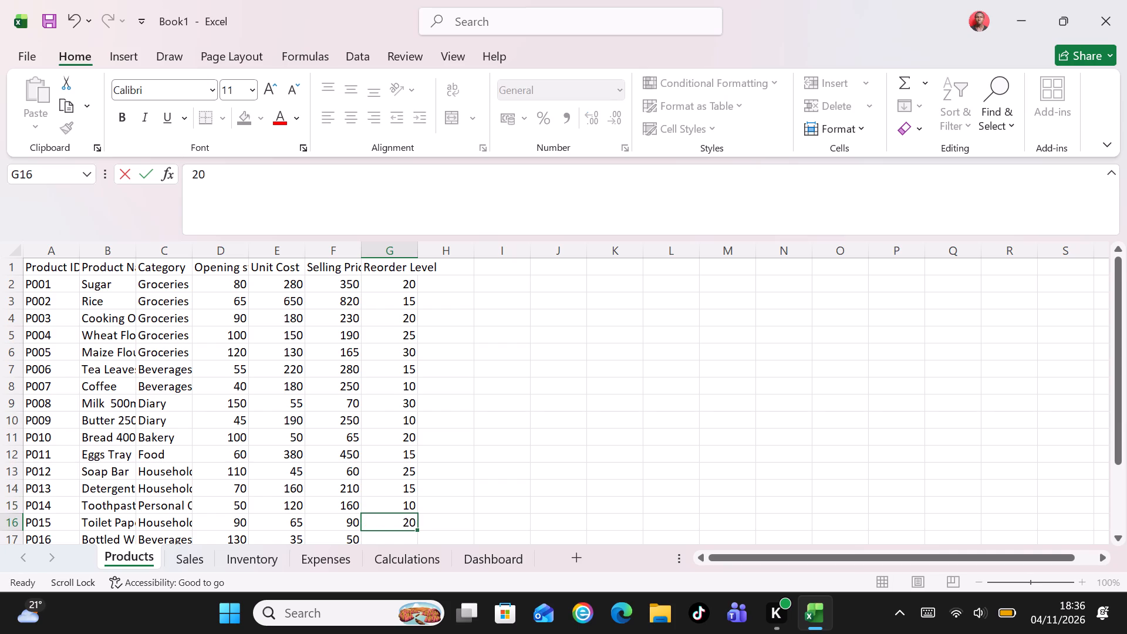
Enter the reorder level for products P016 to P020 as 30, 25, 20, 15 and 10.
{"action": "type", "text": "30"}
{"action": "key", "text": "Return"}
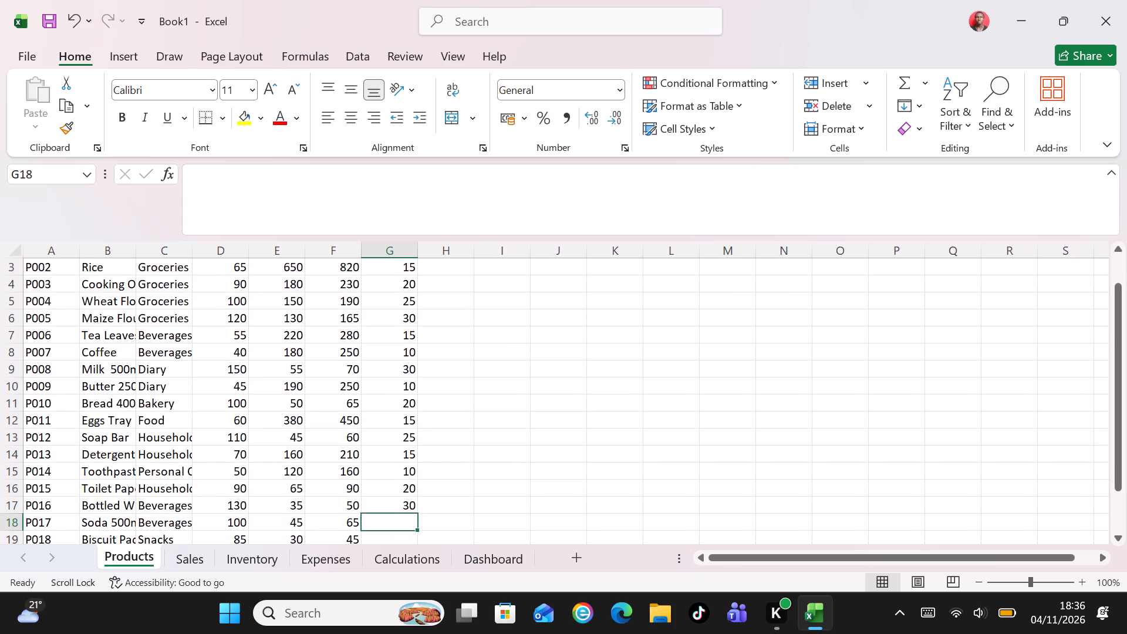
{"action": "type", "text": "25"}
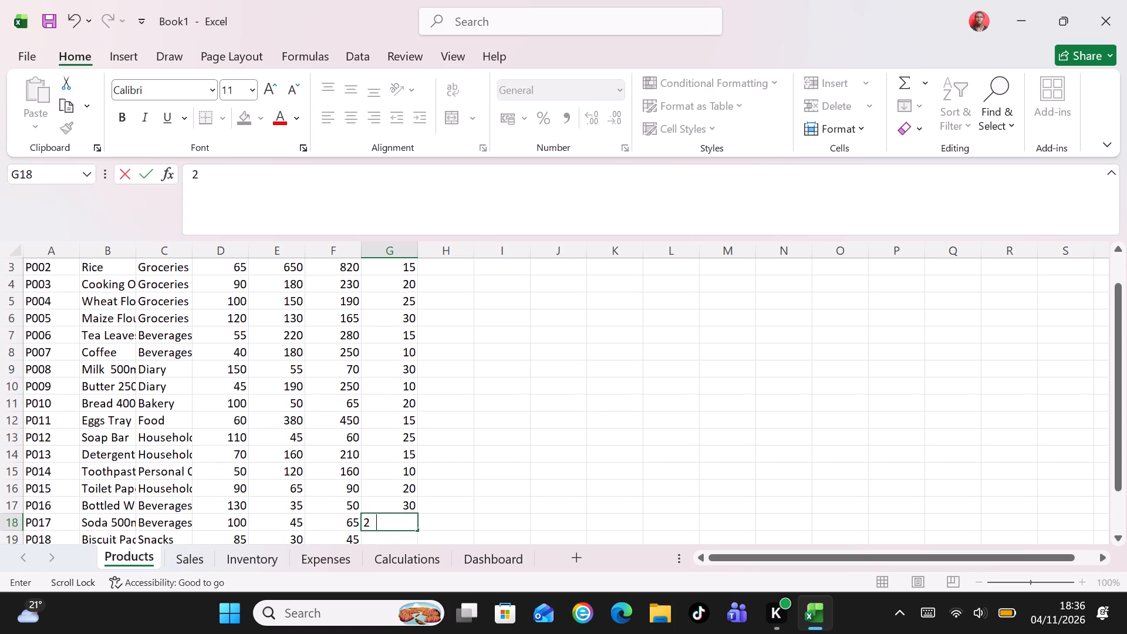
{"action": "key", "text": "Return"}
{"action": "type", "text": "20"}
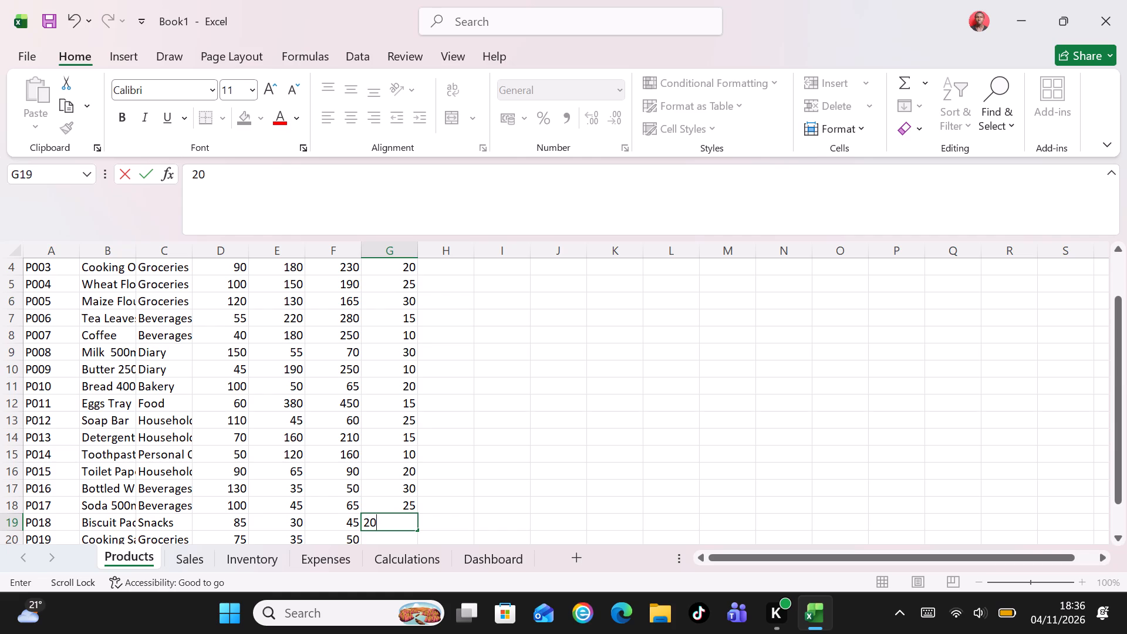
{"action": "key", "text": "Return"}
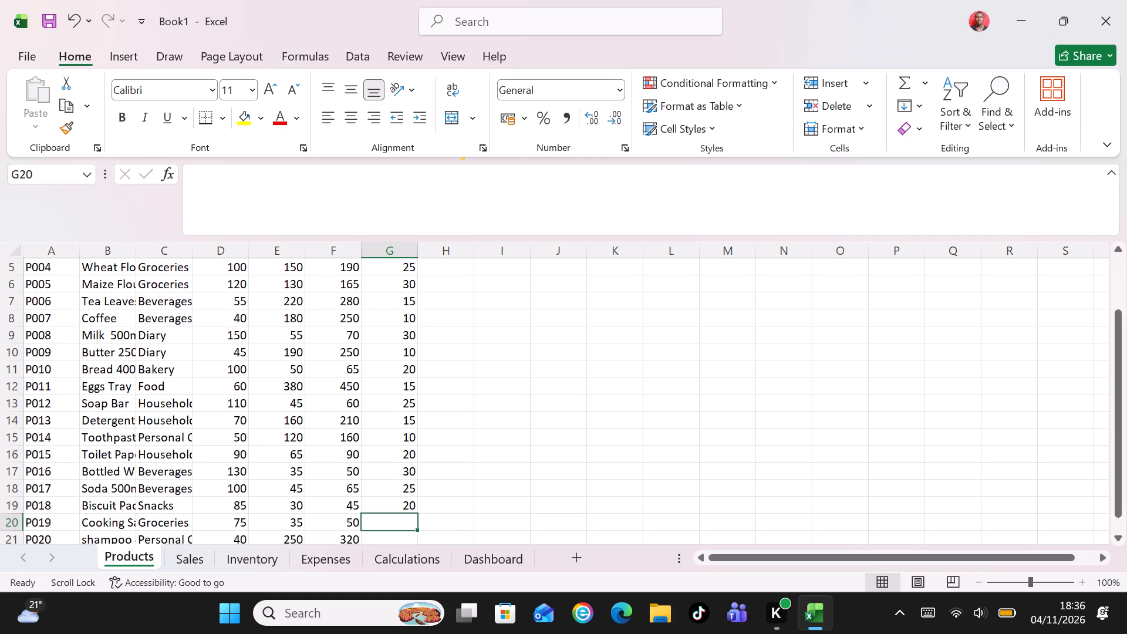
{"action": "type", "text": "15"}
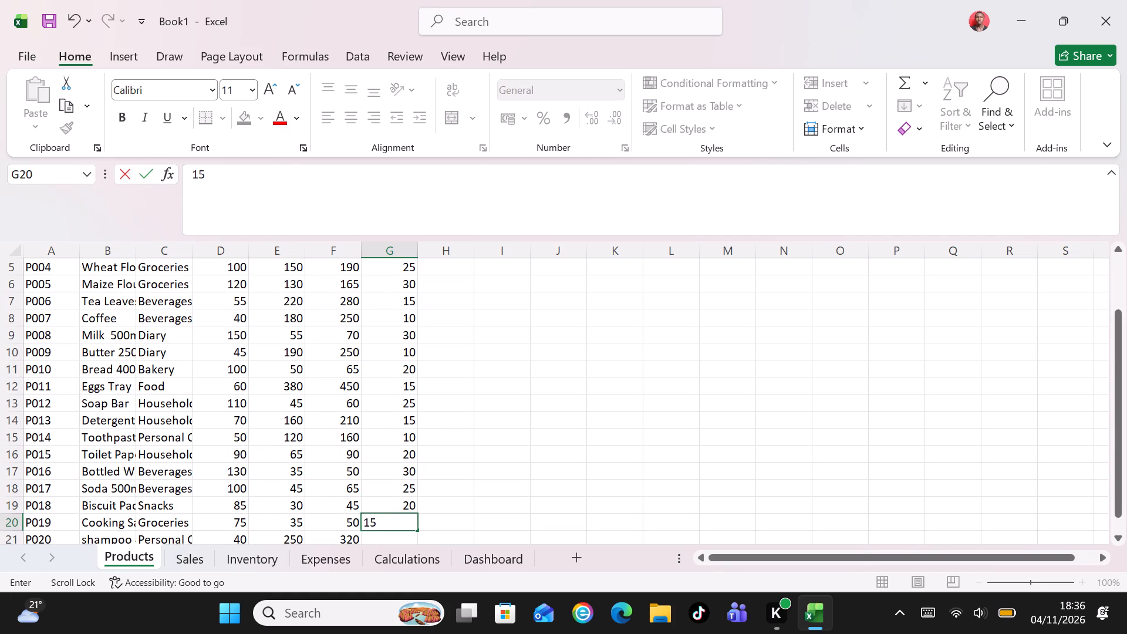
{"action": "key", "text": "Return"}
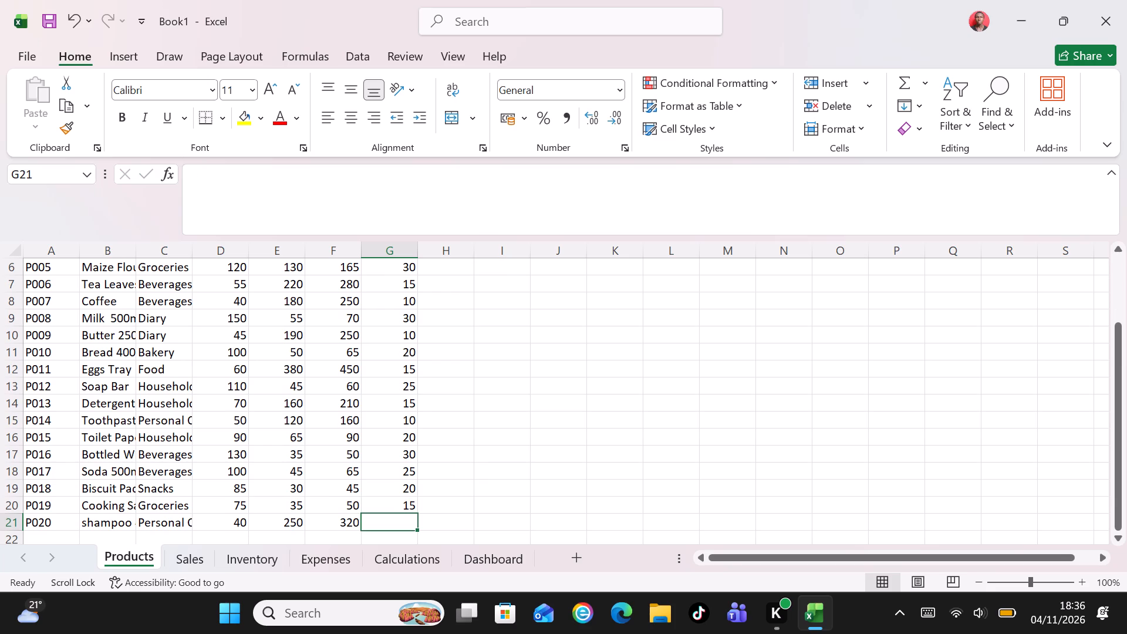
{"action": "type", "text": "10"}
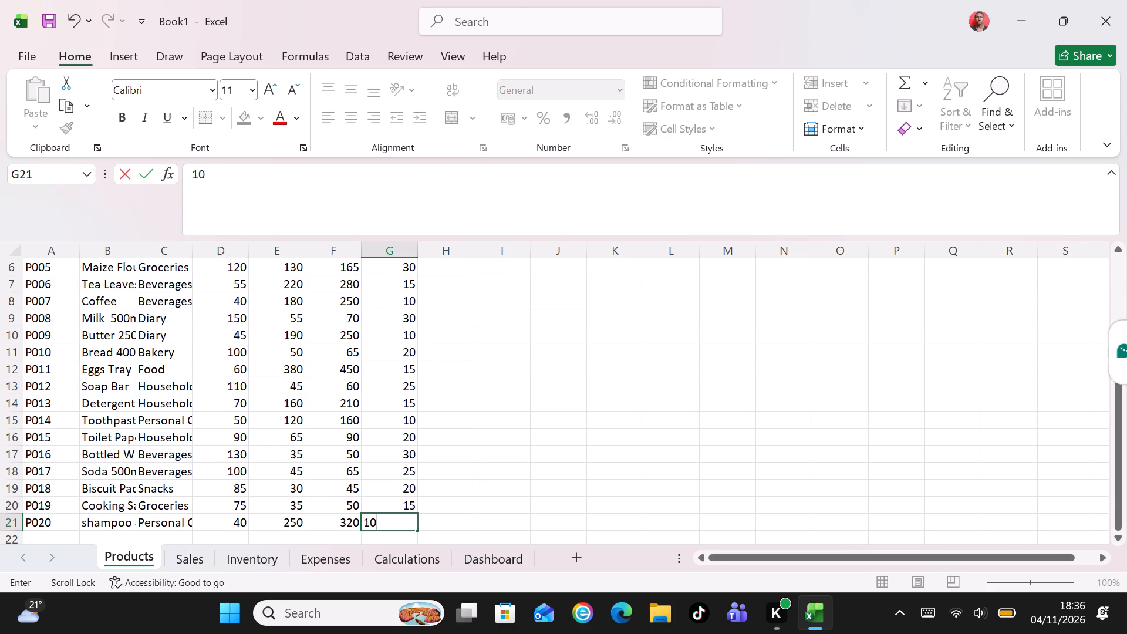
{"action": "key", "text": "Return"}
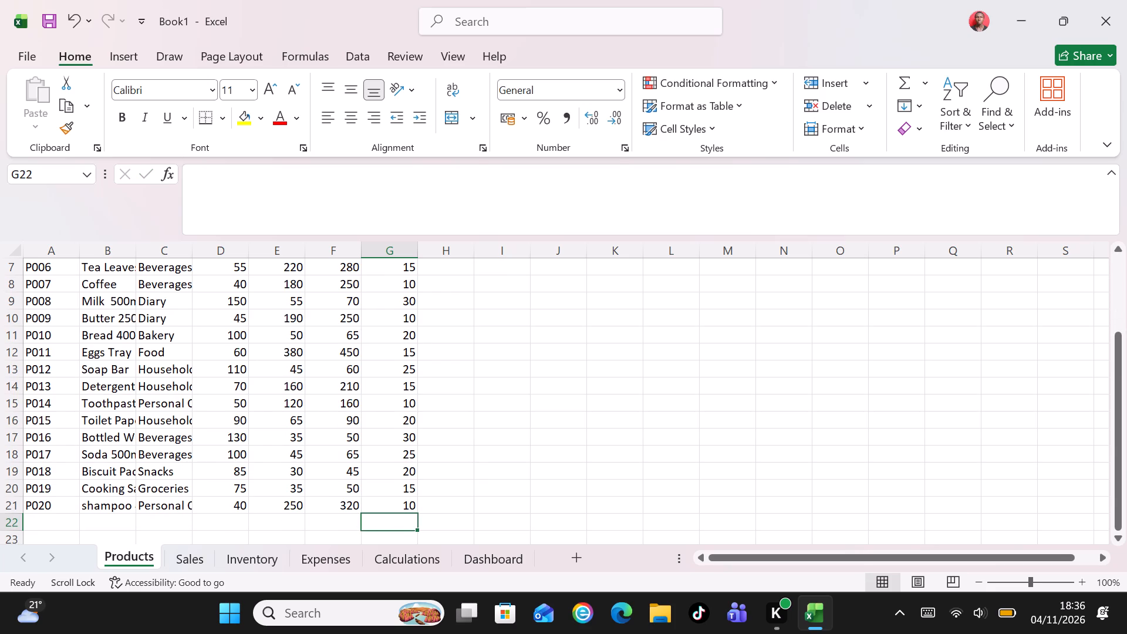
Auto-fit the widths of columns A, B, D, E, F and G on the Products sheet to their contents.
{"action": "key", "text": "Page_Up"}
{"action": "key", "text": "Page_Up"}
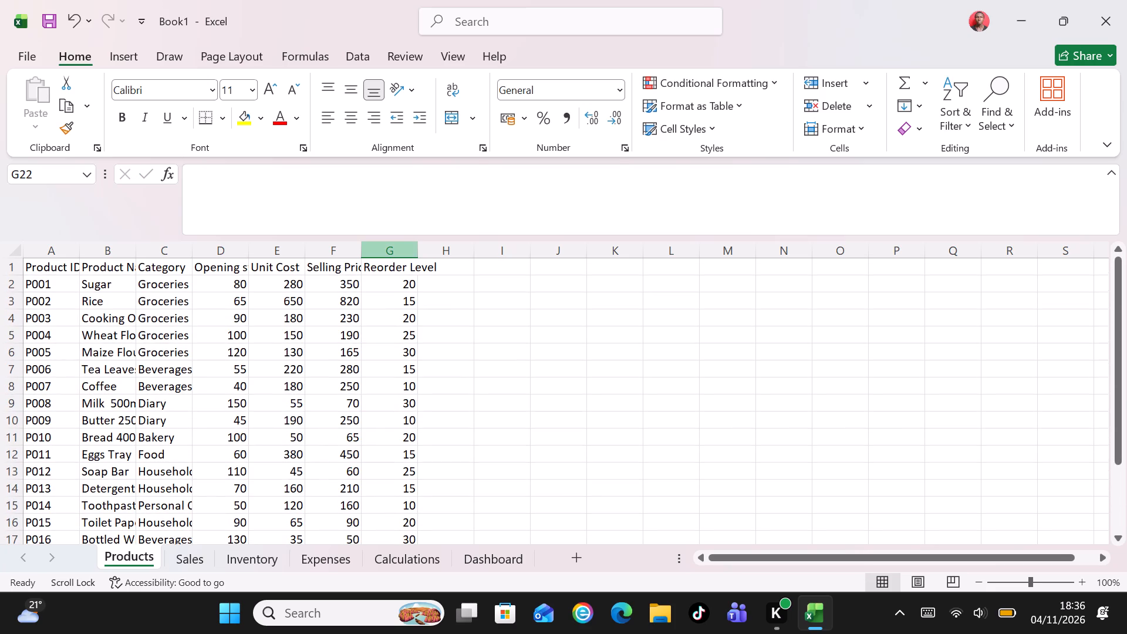
{"action": "triple_click", "coordinate": [417, 254]}
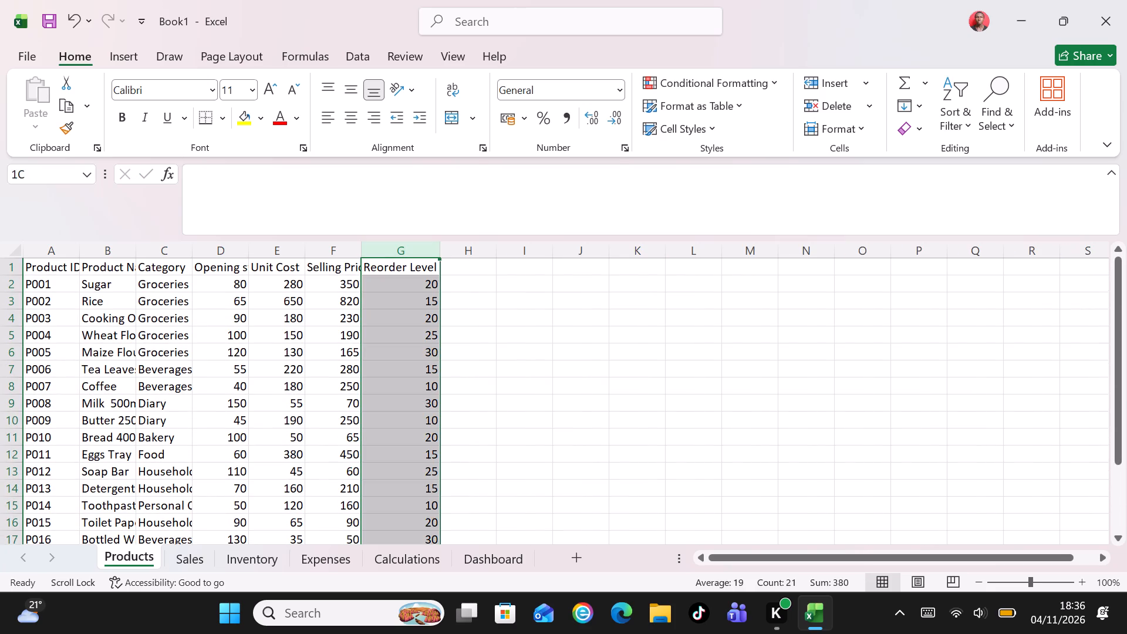
{"action": "double_click", "coordinate": [359, 254]}
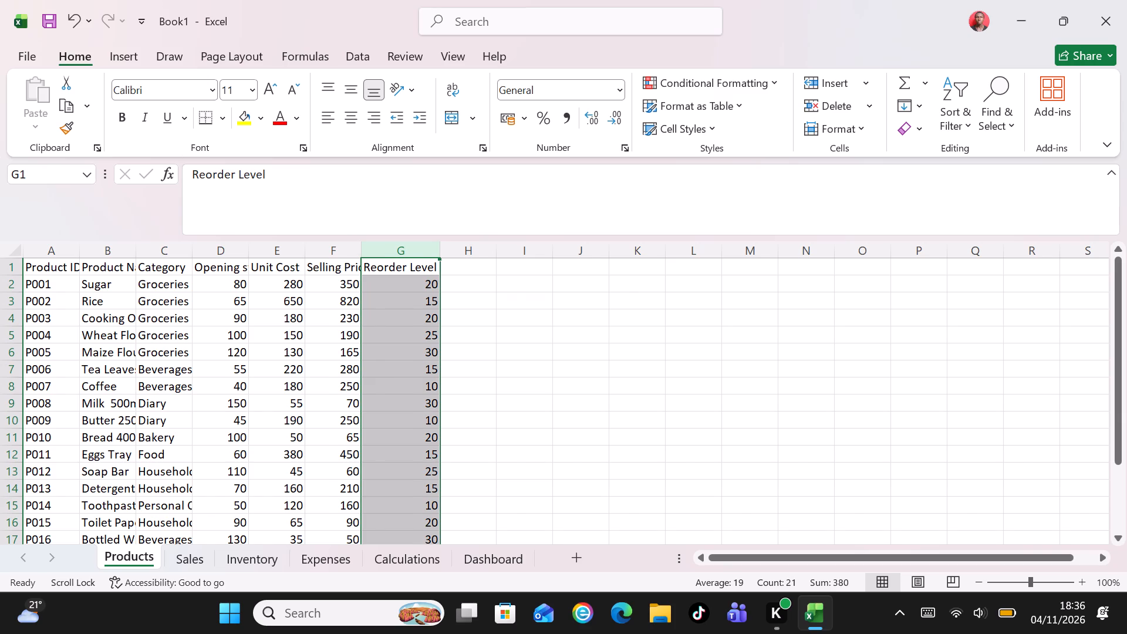
{"action": "double_click", "coordinate": [306, 249]}
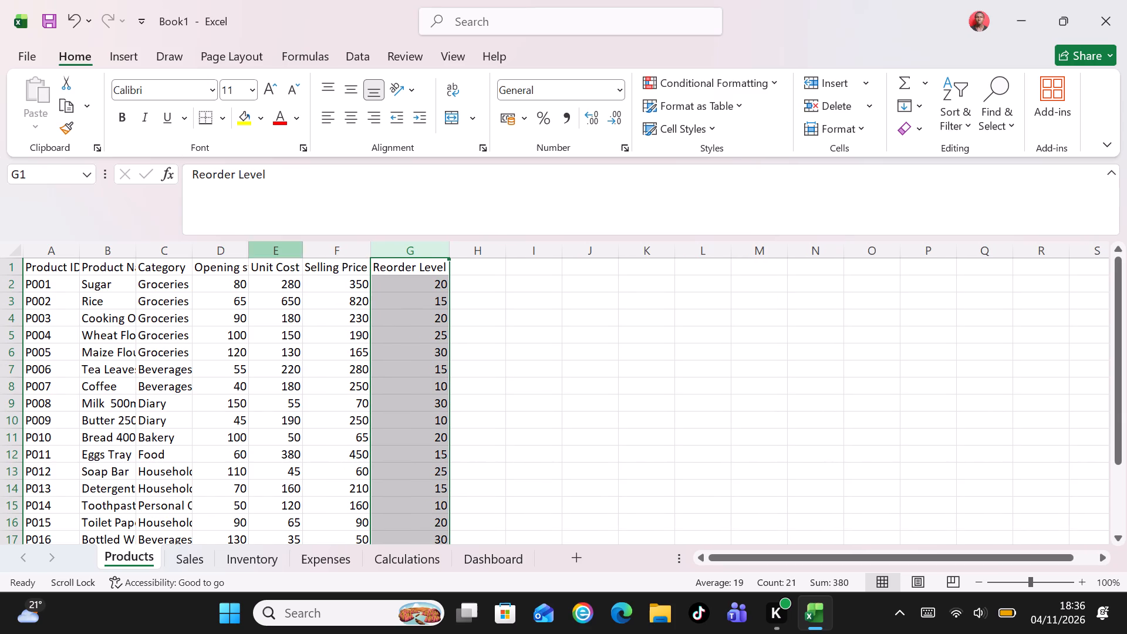
{"action": "triple_click", "coordinate": [249, 255]}
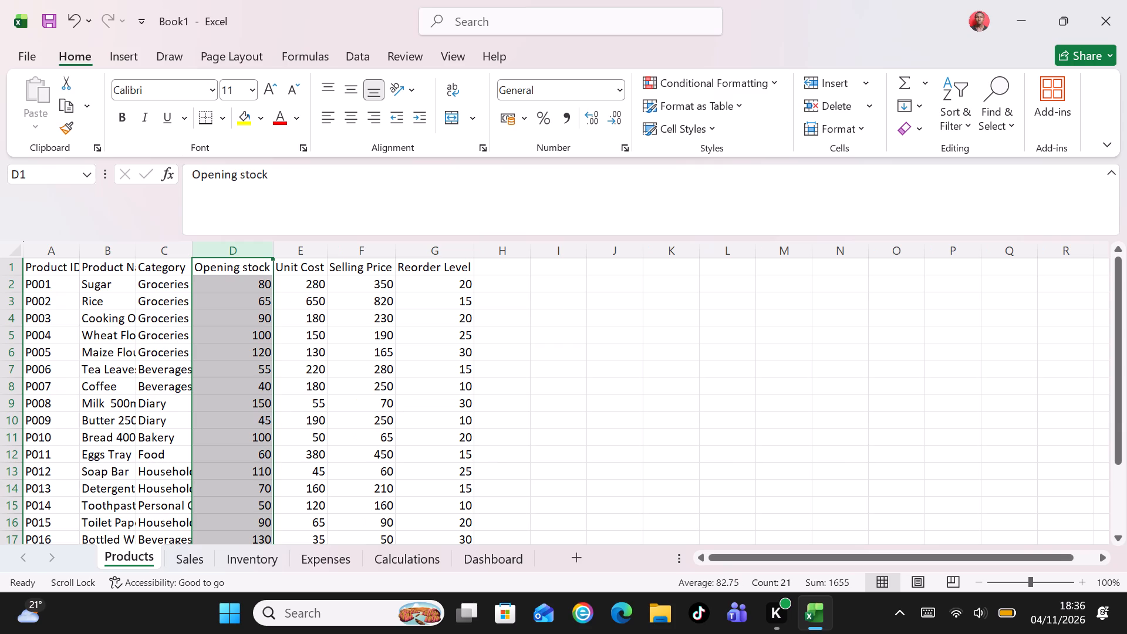
{"action": "triple_click", "coordinate": [139, 256]}
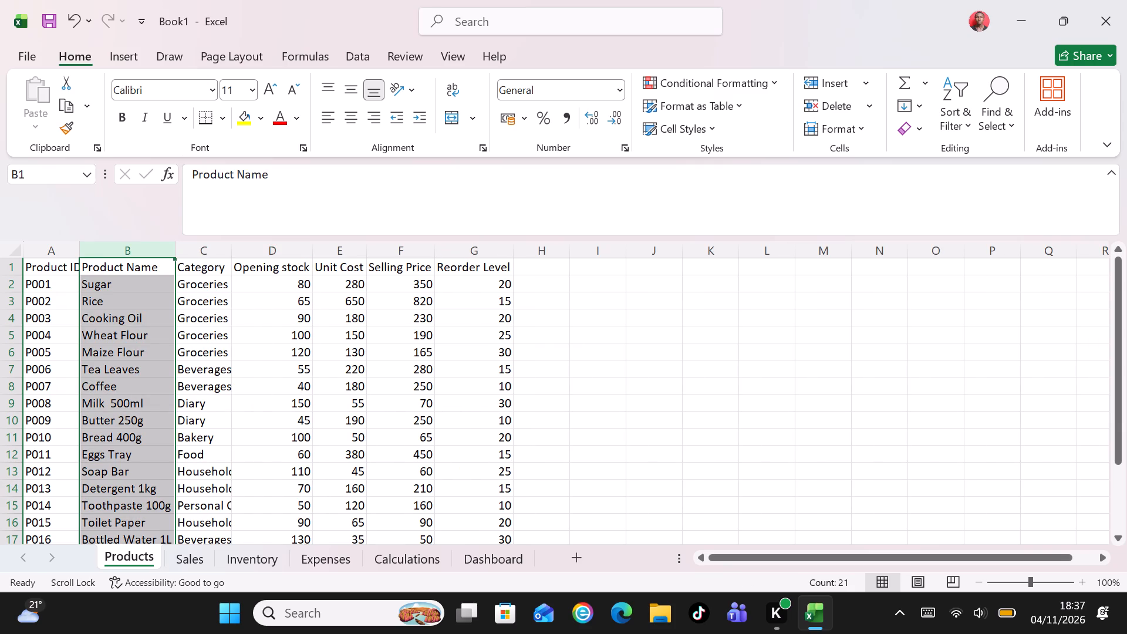
{"action": "double_click", "coordinate": [80, 254]}
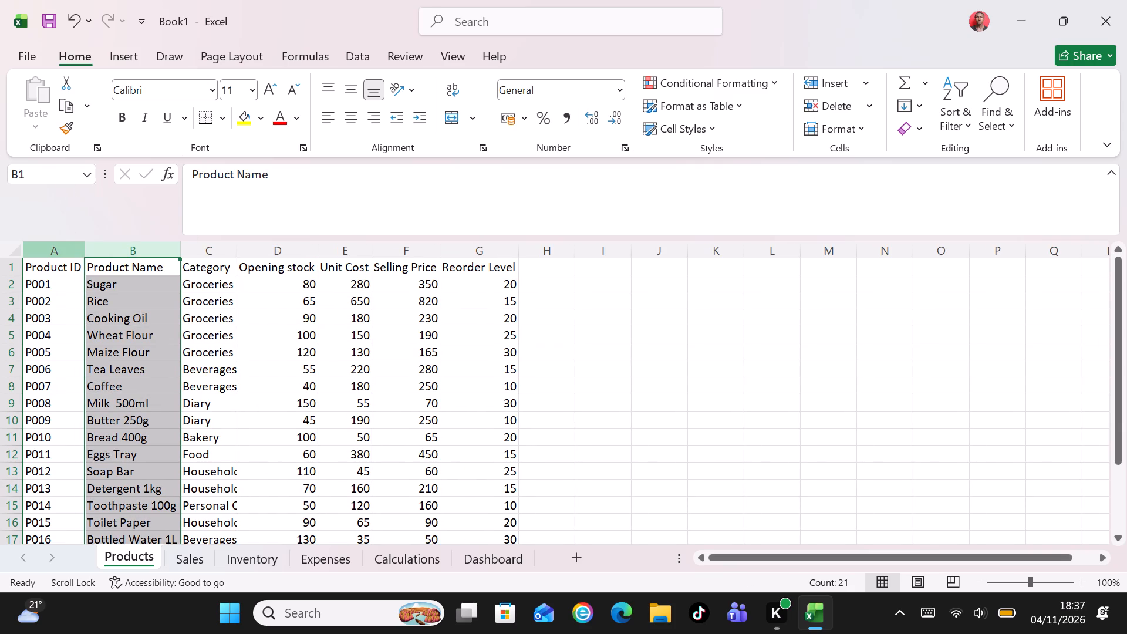
Make the Products header row A1:G1 bold with the theme blue font colour.
{"action": "left_click", "coordinate": [59, 271]}
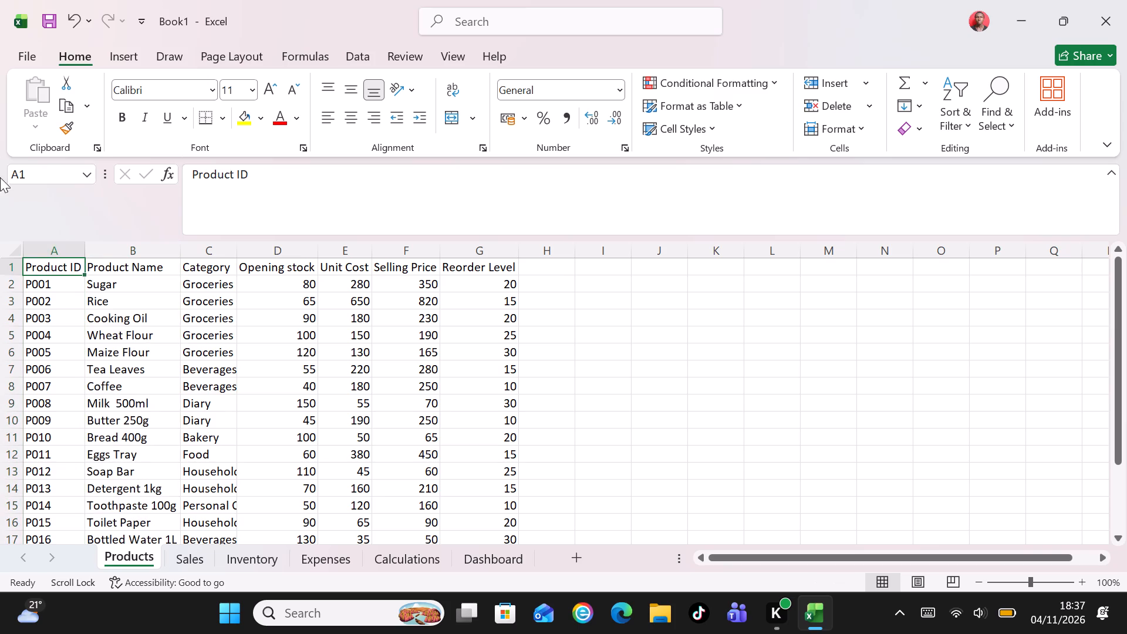
{"action": "left_click", "coordinate": [28, 173]}
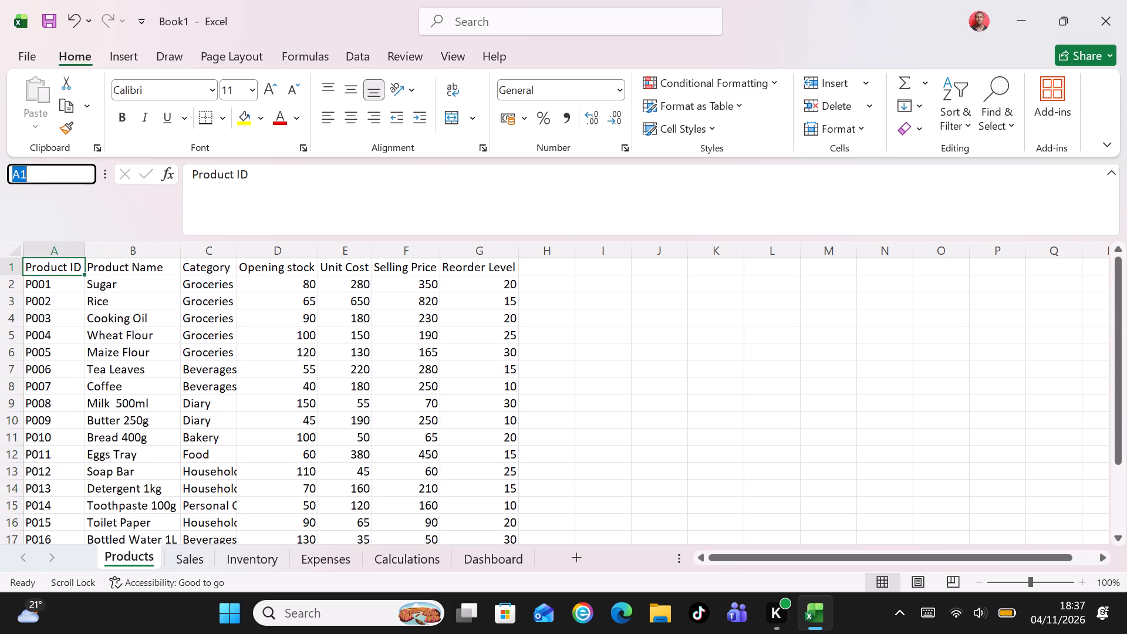
{"action": "type", "text": "A1"}
{"action": "key", "text": "shift+colon"}
{"action": "type", "text": "G1"}
{"action": "key", "text": "Return"}
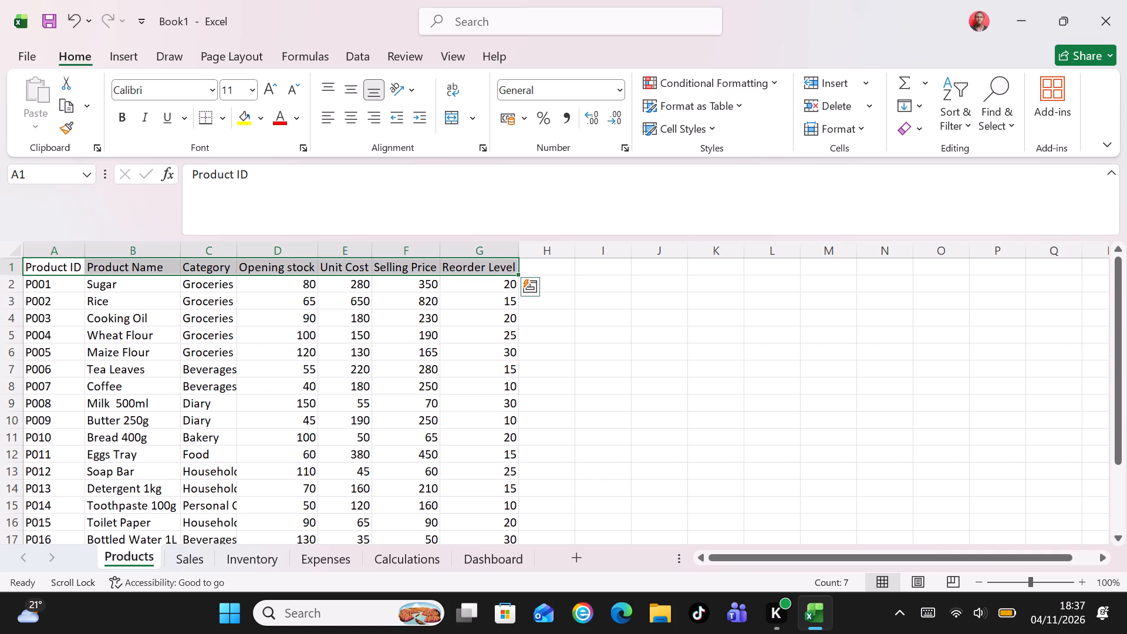
{"action": "key", "text": "ctrl+b"}
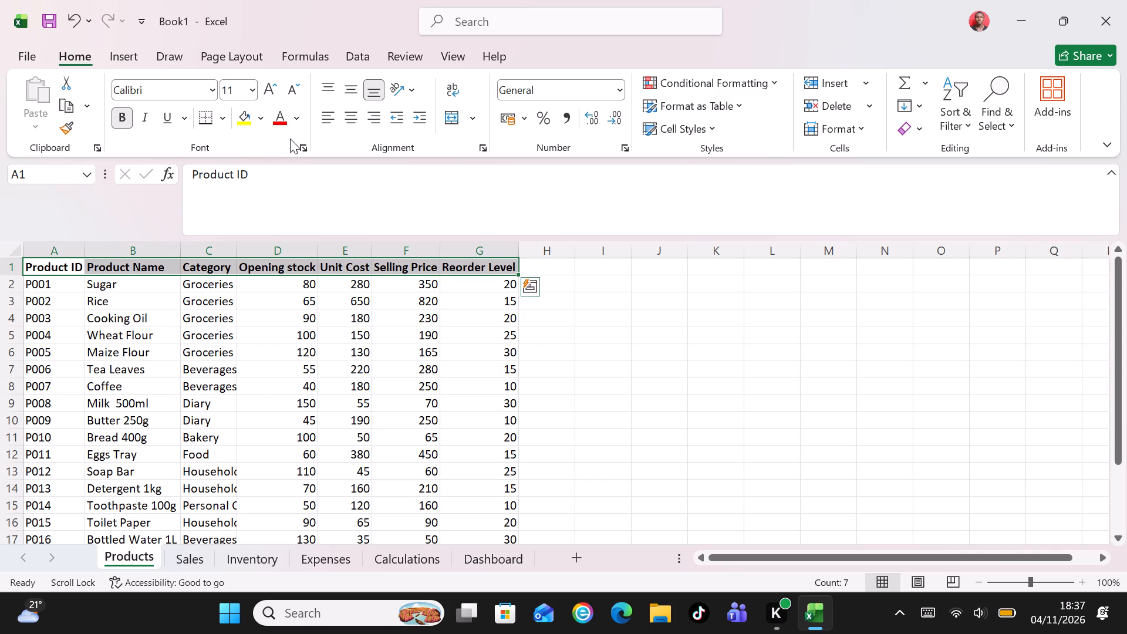
{"action": "left_click", "coordinate": [297, 118]}
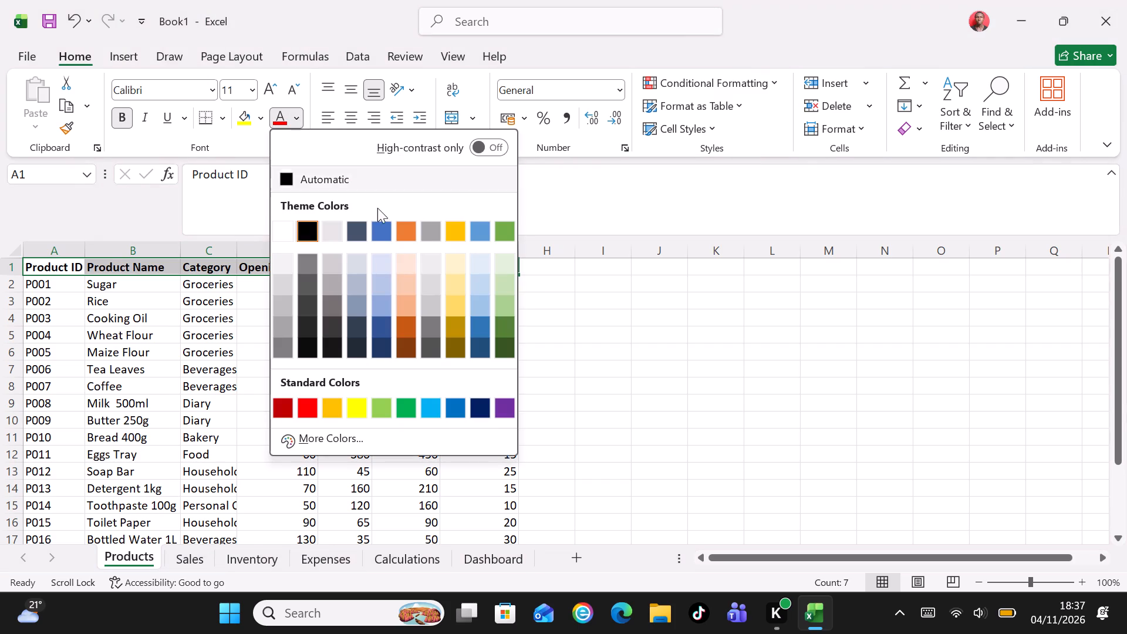
{"action": "left_click", "coordinate": [384, 225]}
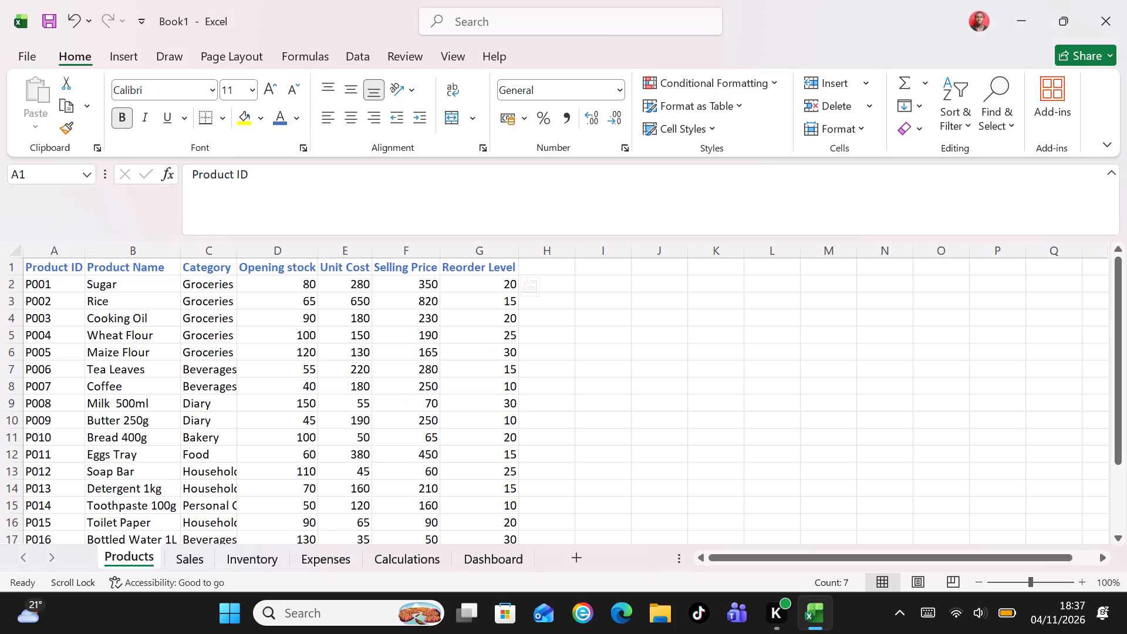
{"action": "left_click", "coordinate": [536, 331]}
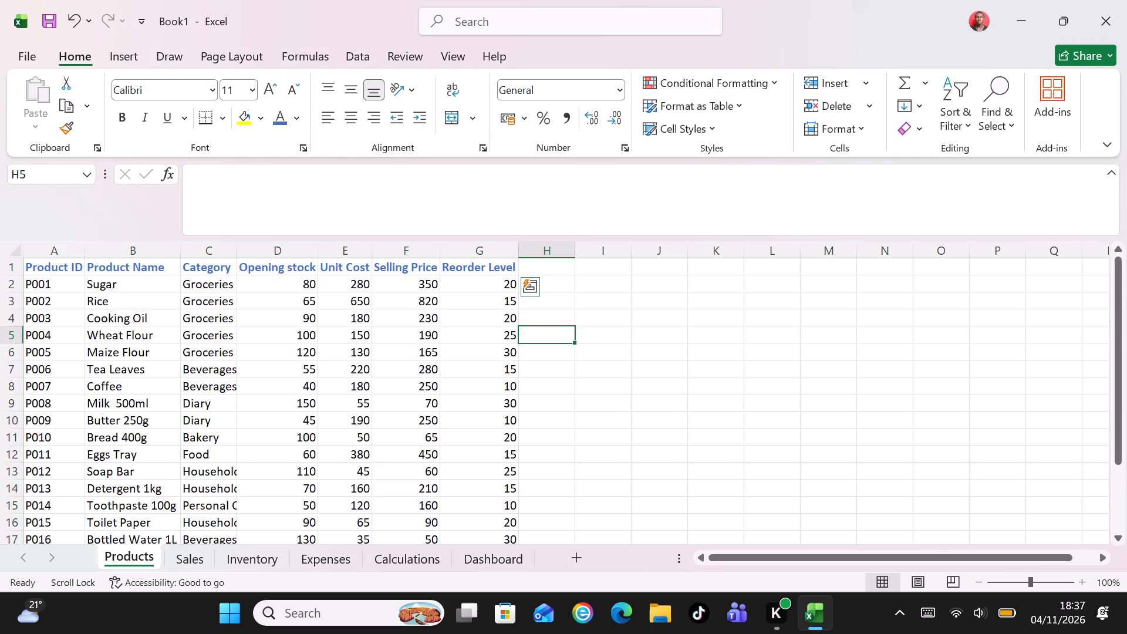
Enter the header Sale ID in cell A1 of the Sales sheet.
{"action": "left_click", "coordinate": [202, 558]}
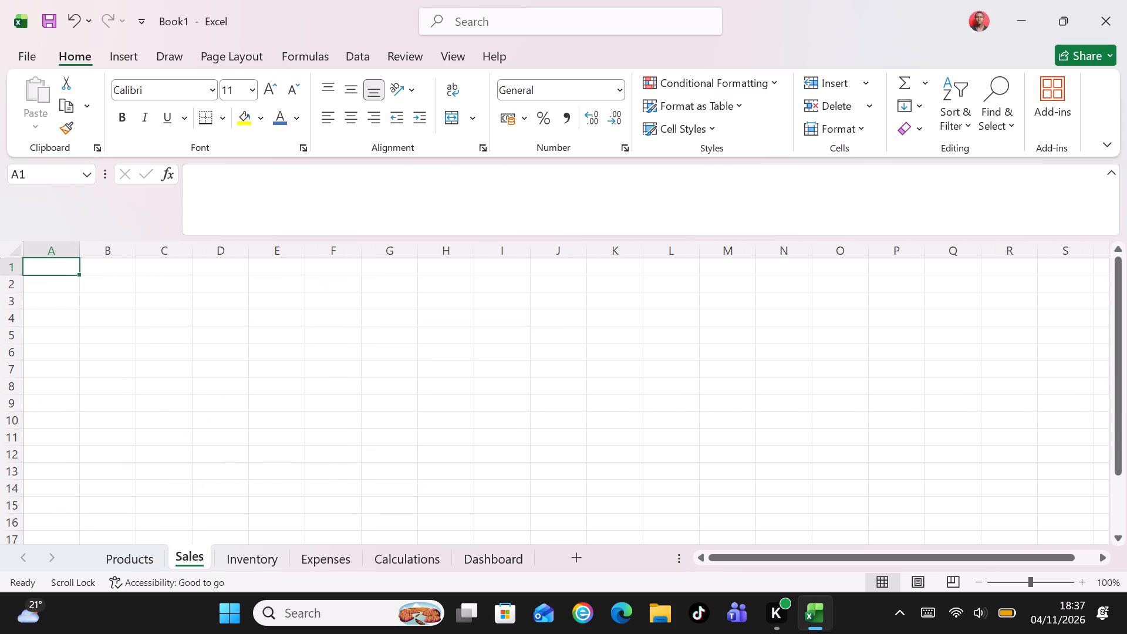
{"action": "left_click", "coordinate": [66, 265]}
{"action": "type", "text": "sA"}
{"action": "type", "text": "LE"}
{"action": "key", "text": "BackSpace"}
{"action": "key", "text": "BackSpace"}
{"action": "key", "text": "BackSpace"}
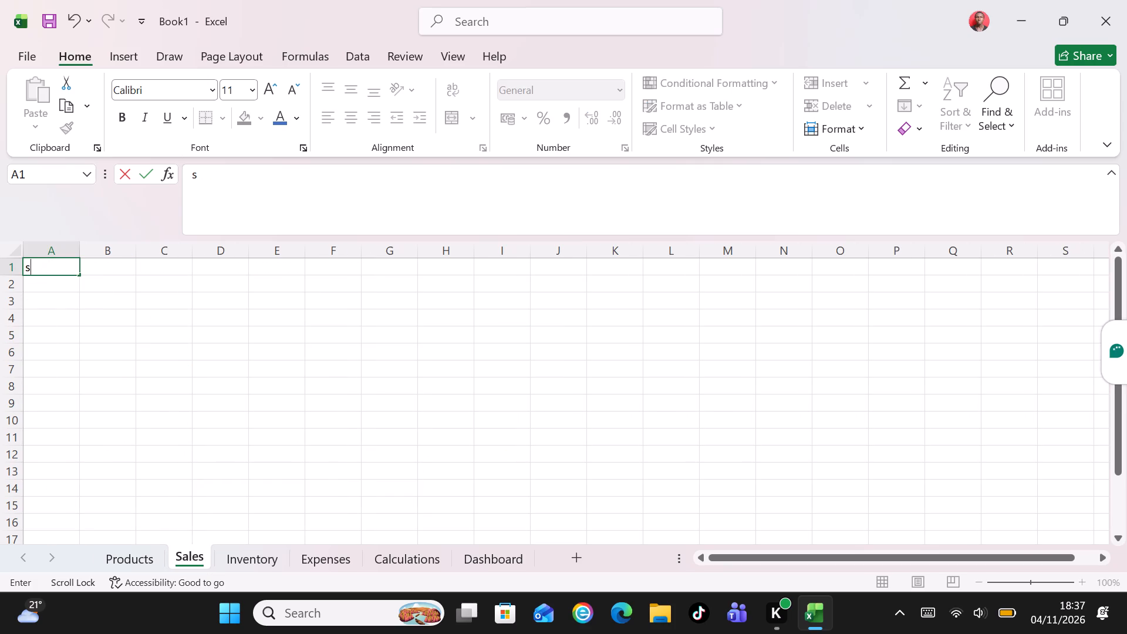
{"action": "key", "text": "BackSpace"}
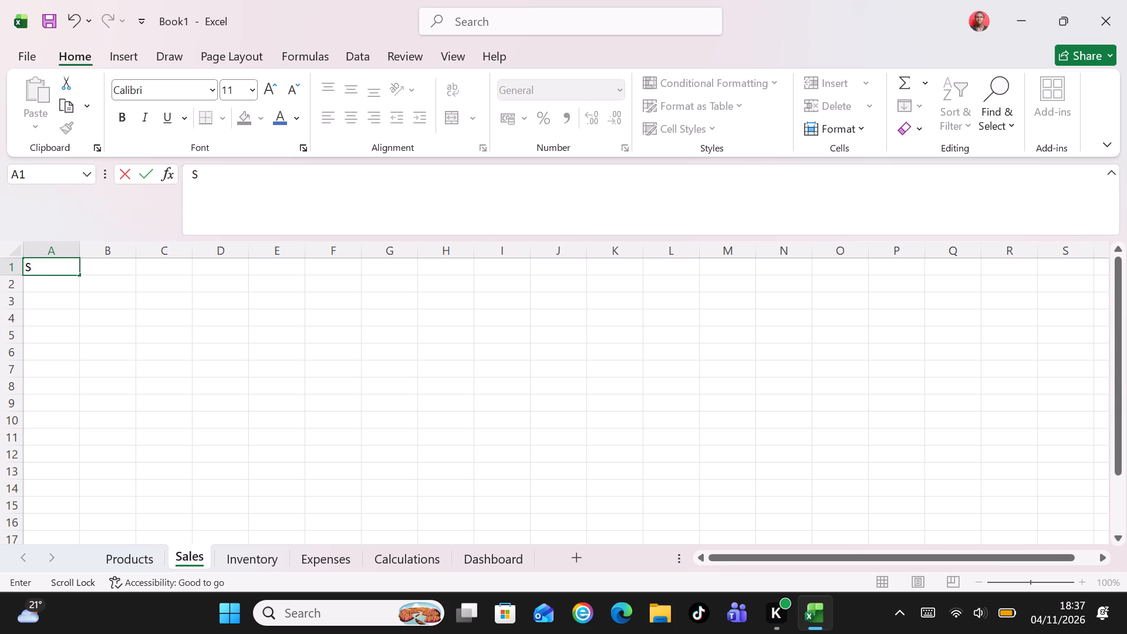
{"action": "key", "text": "a"}
{"action": "key", "text": "l"}
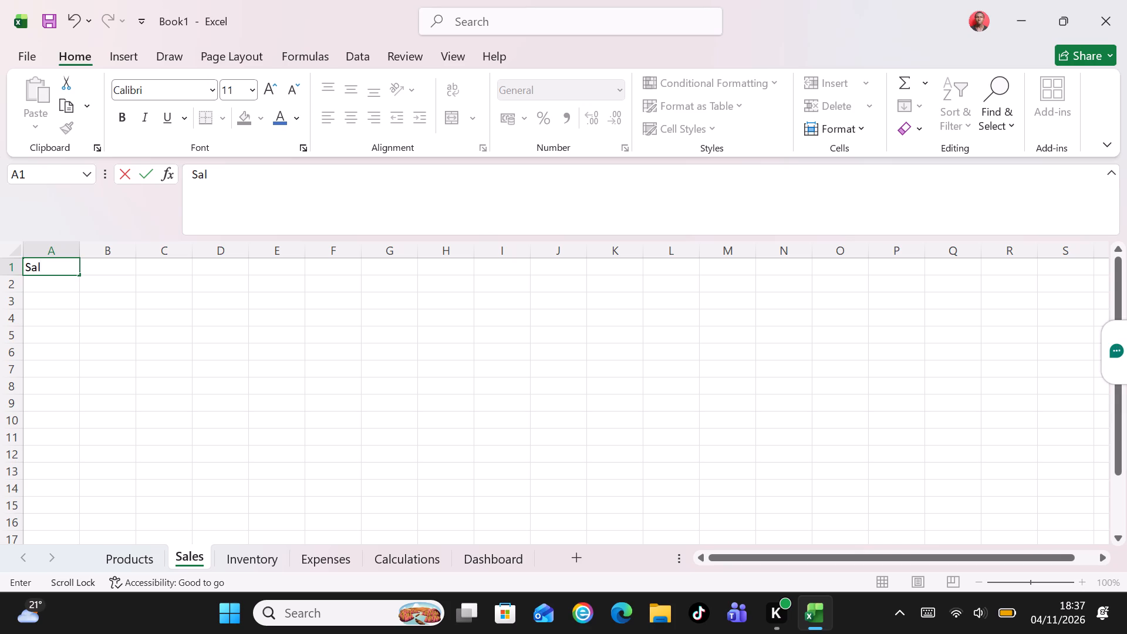
{"action": "type", "text": "e"}
{"action": "key", "text": "space"}
{"action": "type", "text": "ID"}
{"action": "key", "text": "Tab"}
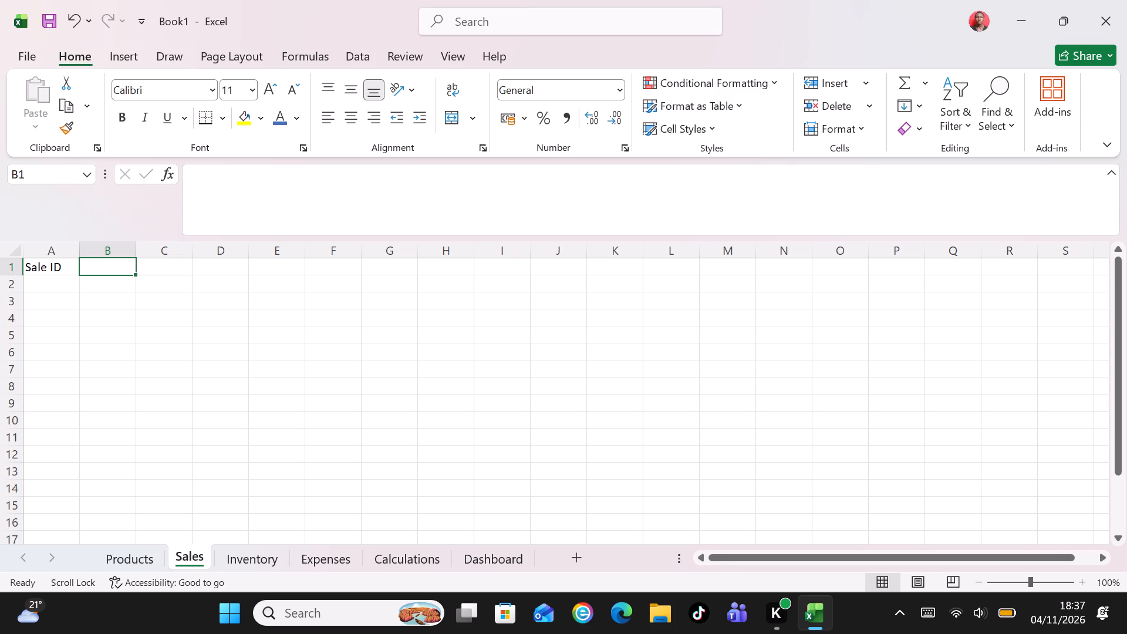
Enter the headers Date, Product ID, Quantity and Payment Method in cells B1 to E1 of the Sales sheet.
{"action": "type", "text": "Date"}
{"action": "key", "text": "Tab"}
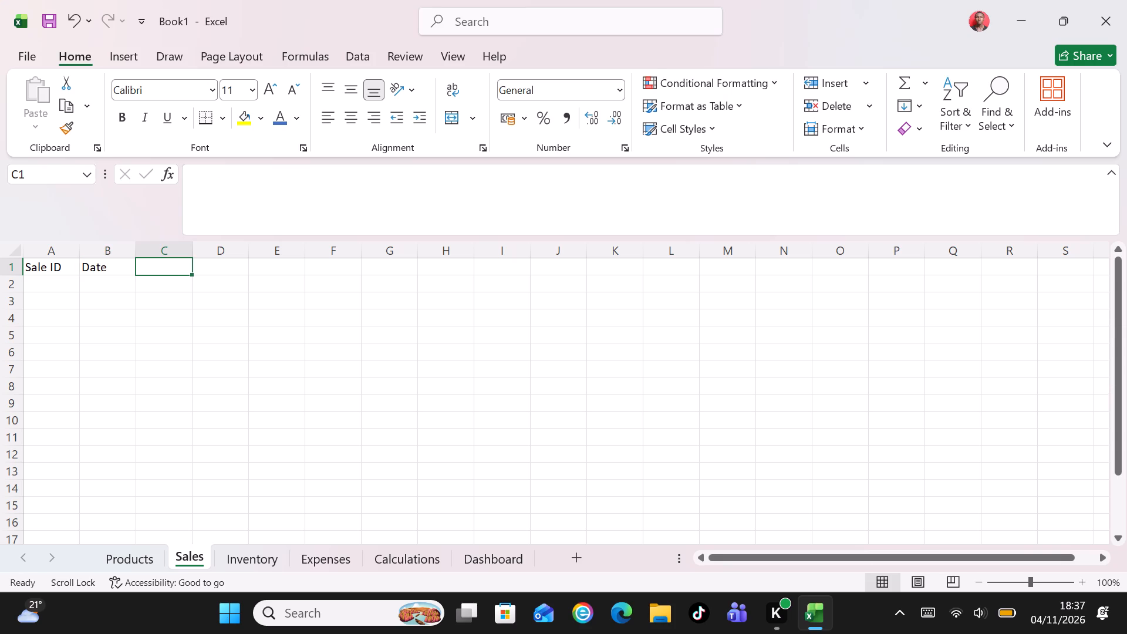
{"action": "type", "text": "Product"}
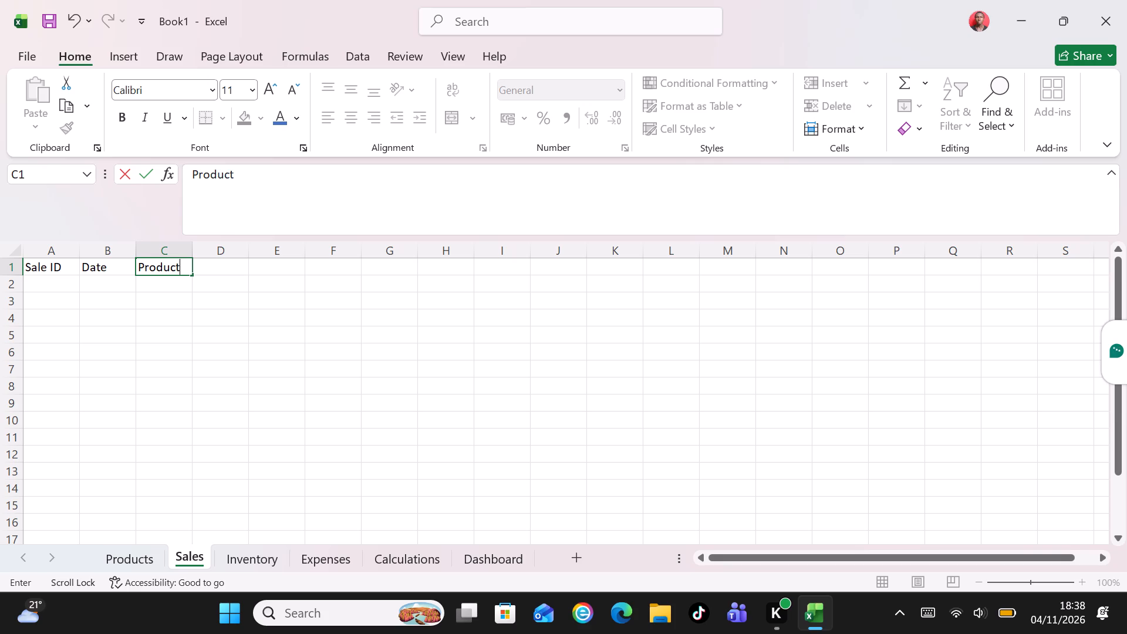
{"action": "key", "text": "space"}
{"action": "type", "text": "ID"}
{"action": "key", "text": "Tab"}
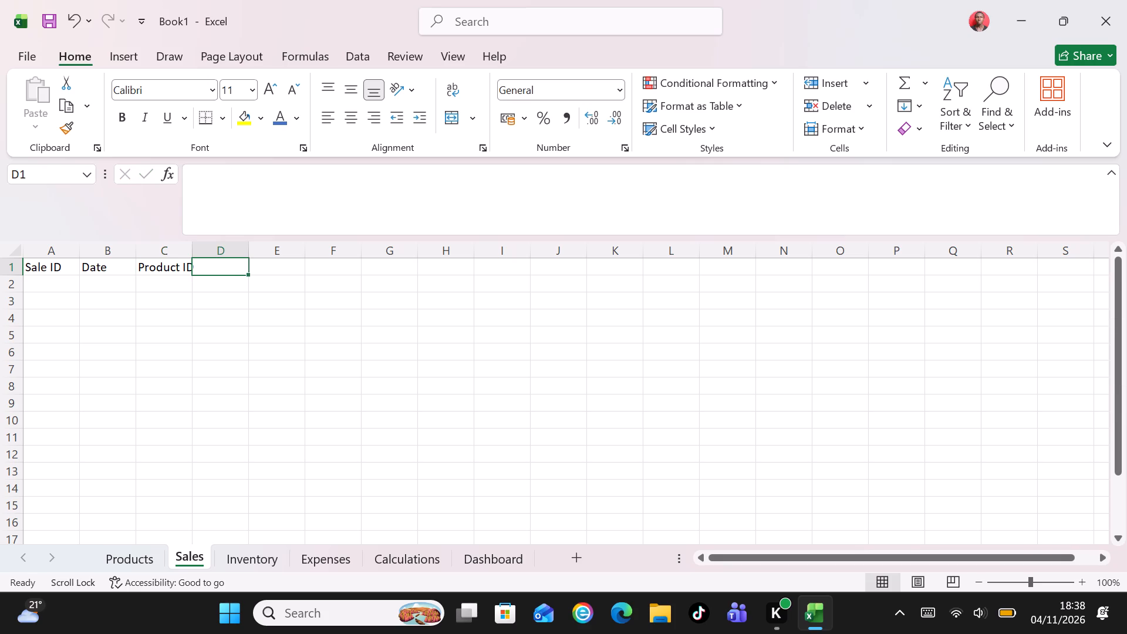
{"action": "key", "text": "shift+q"}
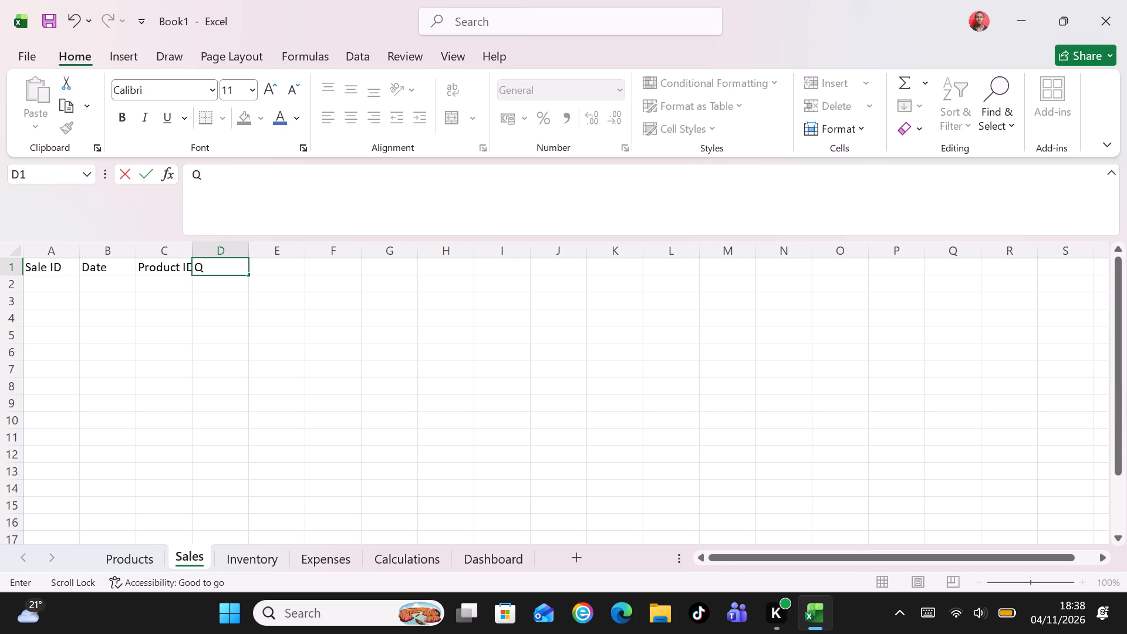
{"action": "type", "text": "uantity"}
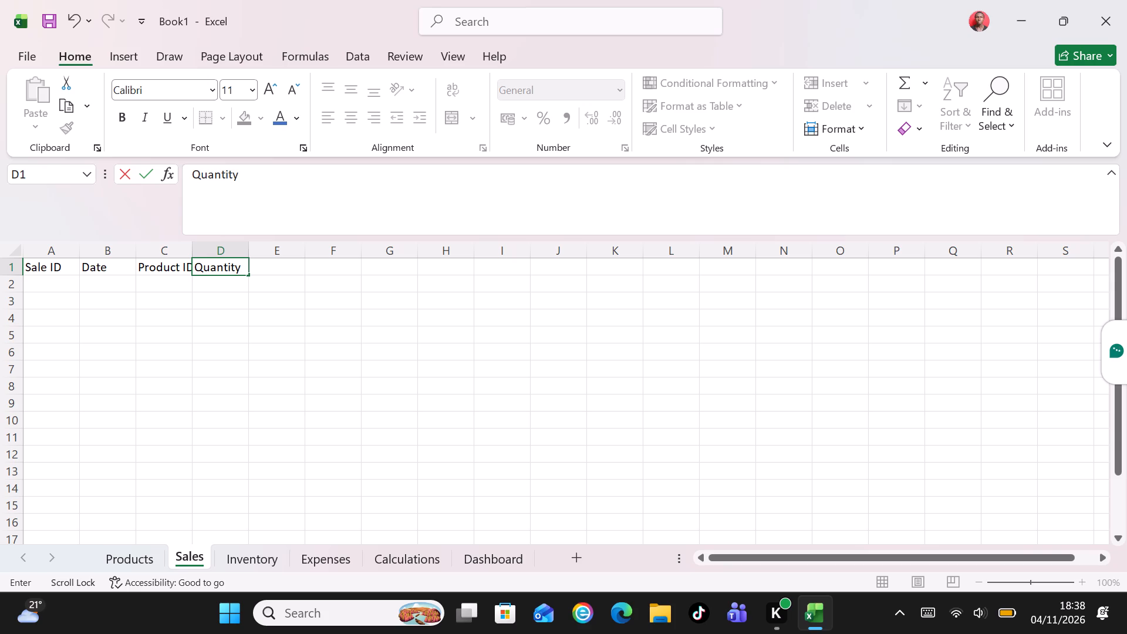
{"action": "key", "text": "Tab"}
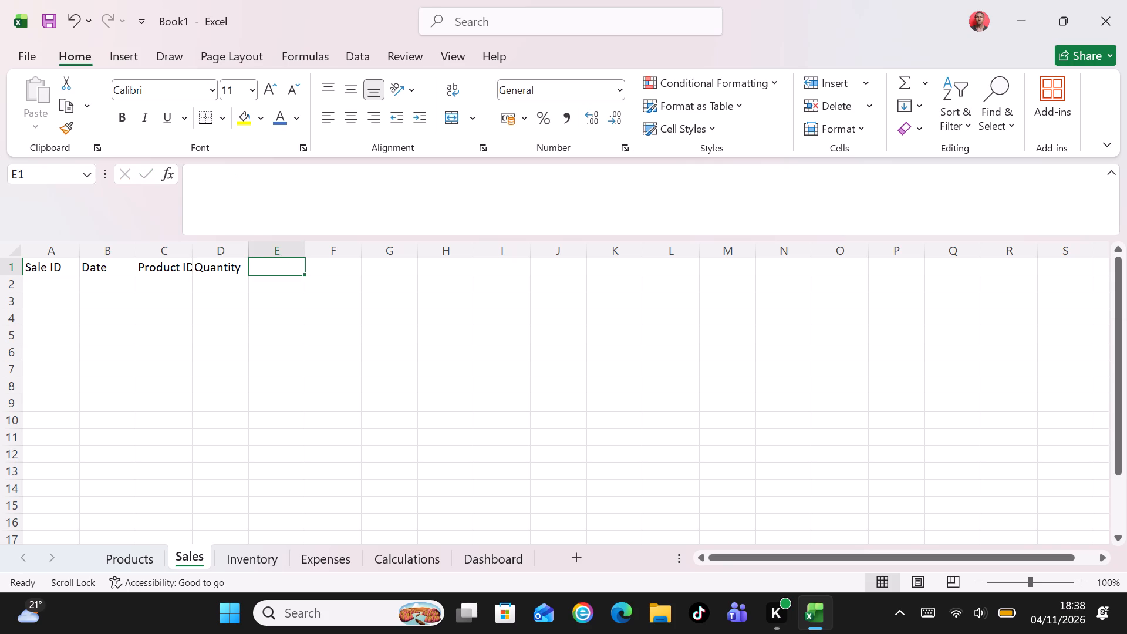
{"action": "type", "text": "Payment"}
{"action": "key", "text": "space"}
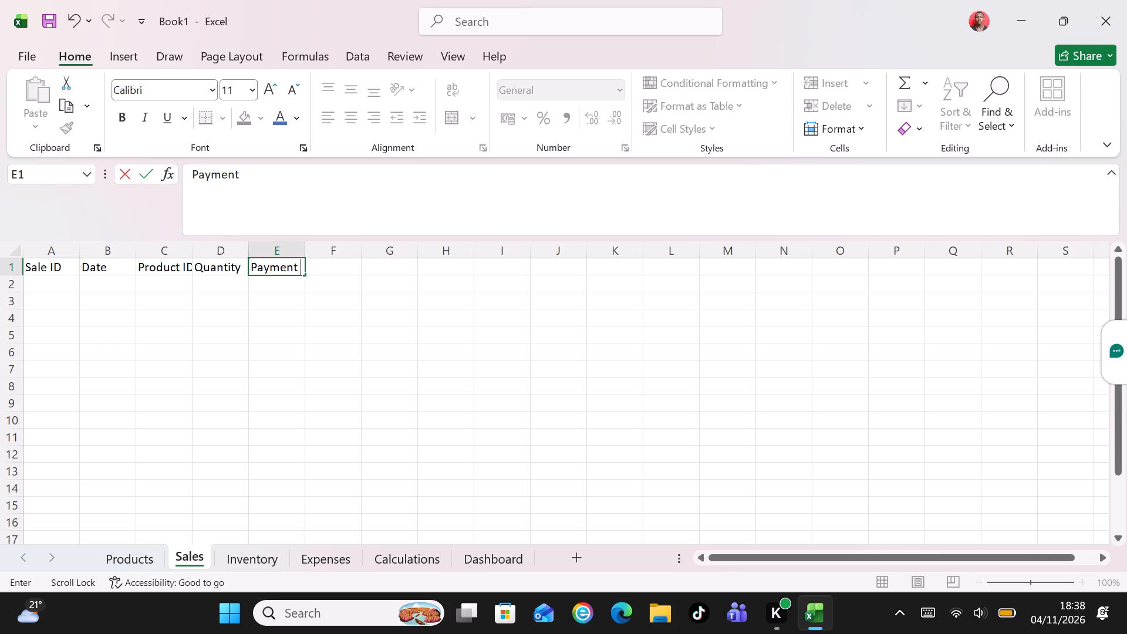
{"action": "key", "text": "shift+m"}
{"action": "type", "text": "ethod"}
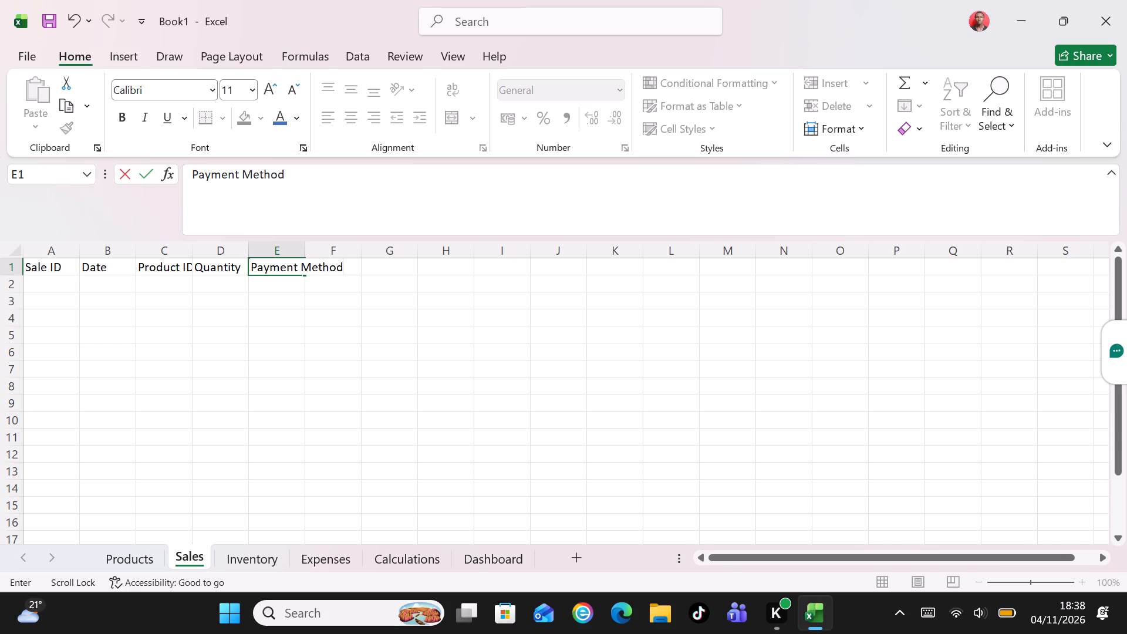
{"action": "key", "text": "Tab"}
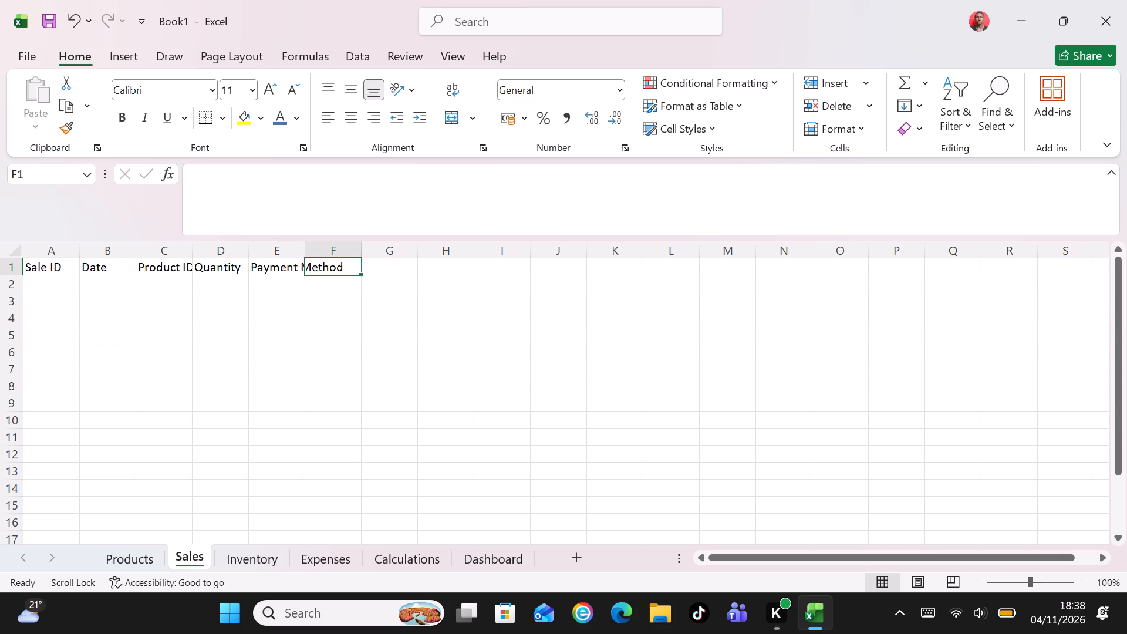
Enter the header Customer Type in cell F1 of the Sales sheet.
{"action": "key", "text": "shift+c"}
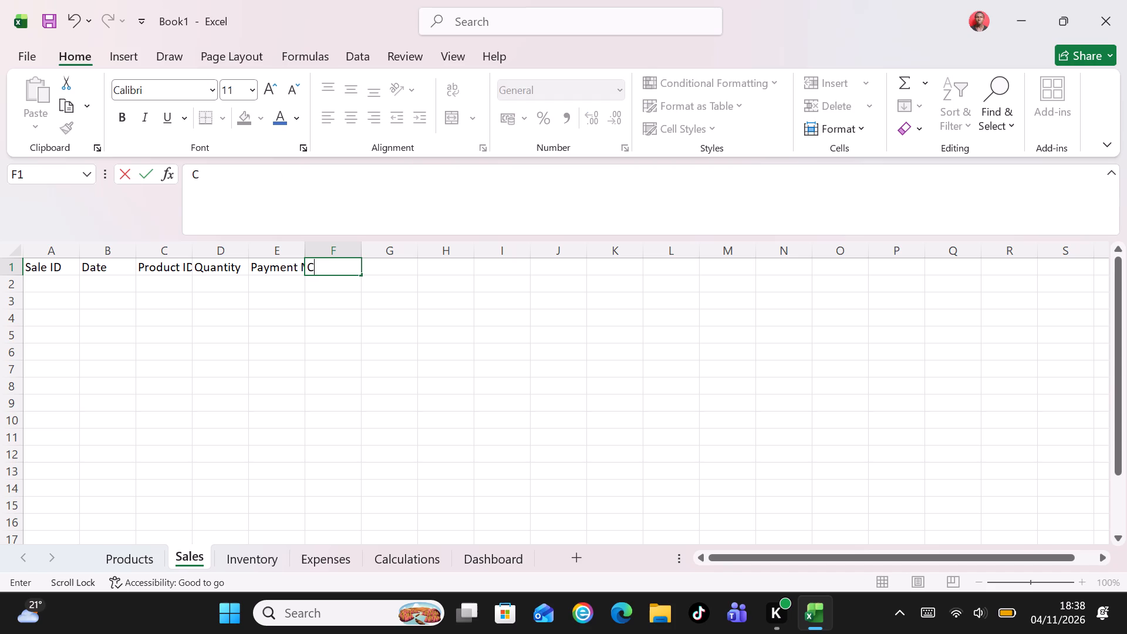
{"action": "type", "text": "ustomer"}
{"action": "key", "text": "space"}
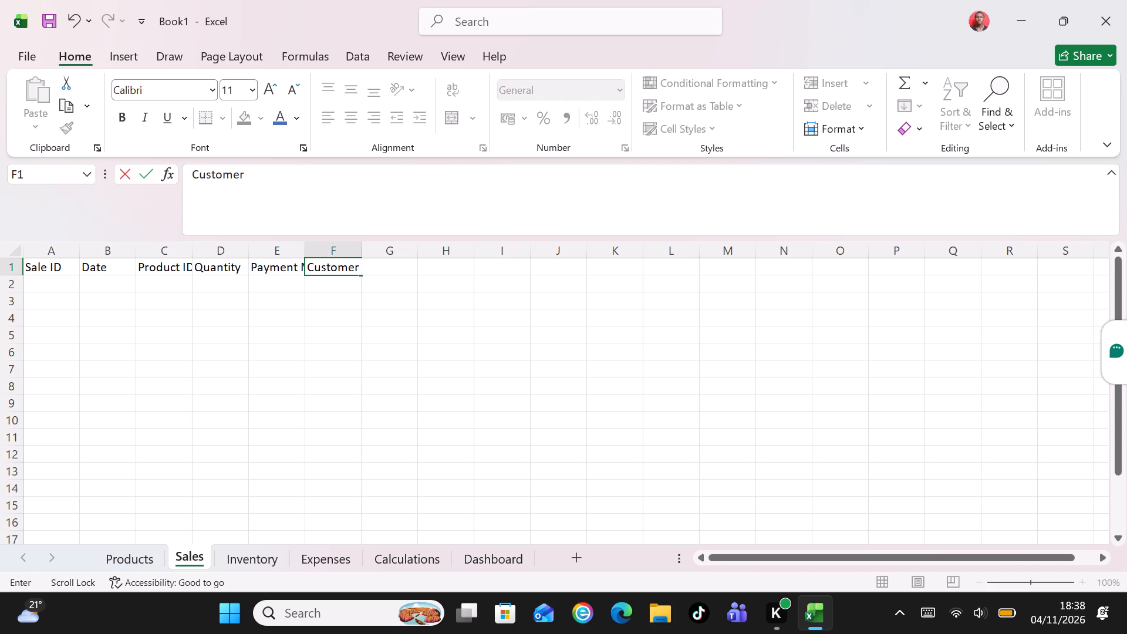
{"action": "type", "text": "Type"}
{"action": "key", "text": "Return"}
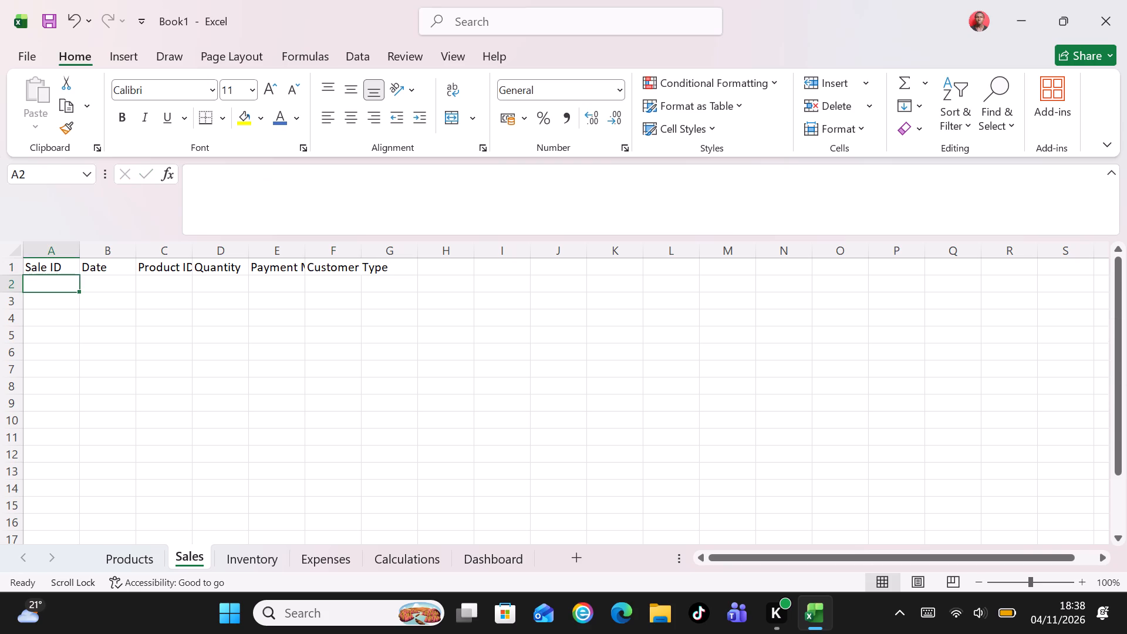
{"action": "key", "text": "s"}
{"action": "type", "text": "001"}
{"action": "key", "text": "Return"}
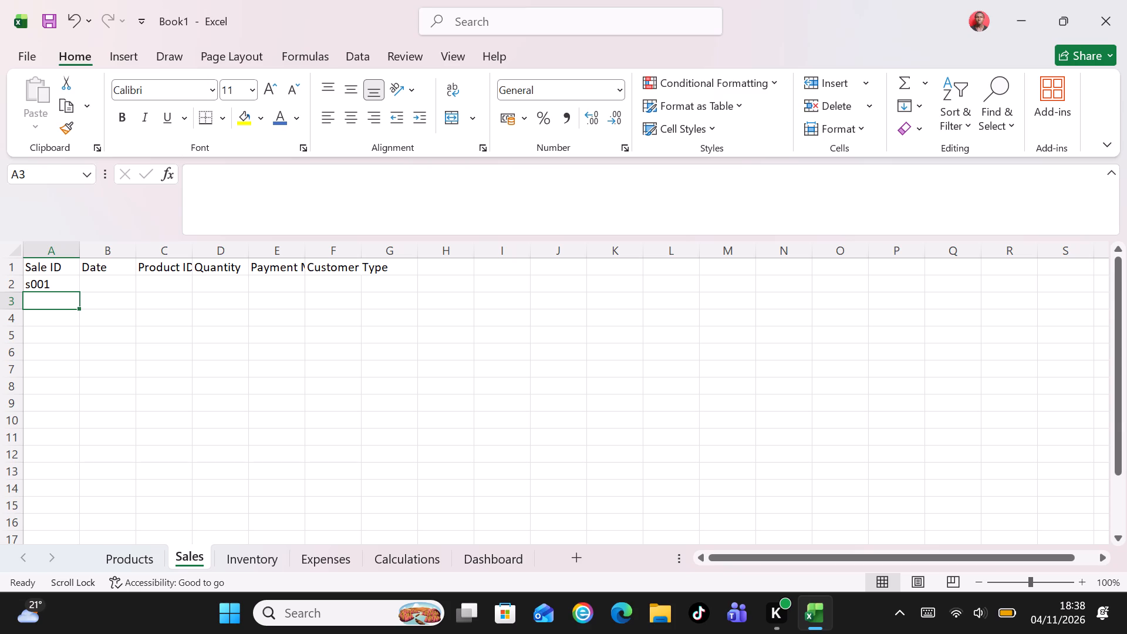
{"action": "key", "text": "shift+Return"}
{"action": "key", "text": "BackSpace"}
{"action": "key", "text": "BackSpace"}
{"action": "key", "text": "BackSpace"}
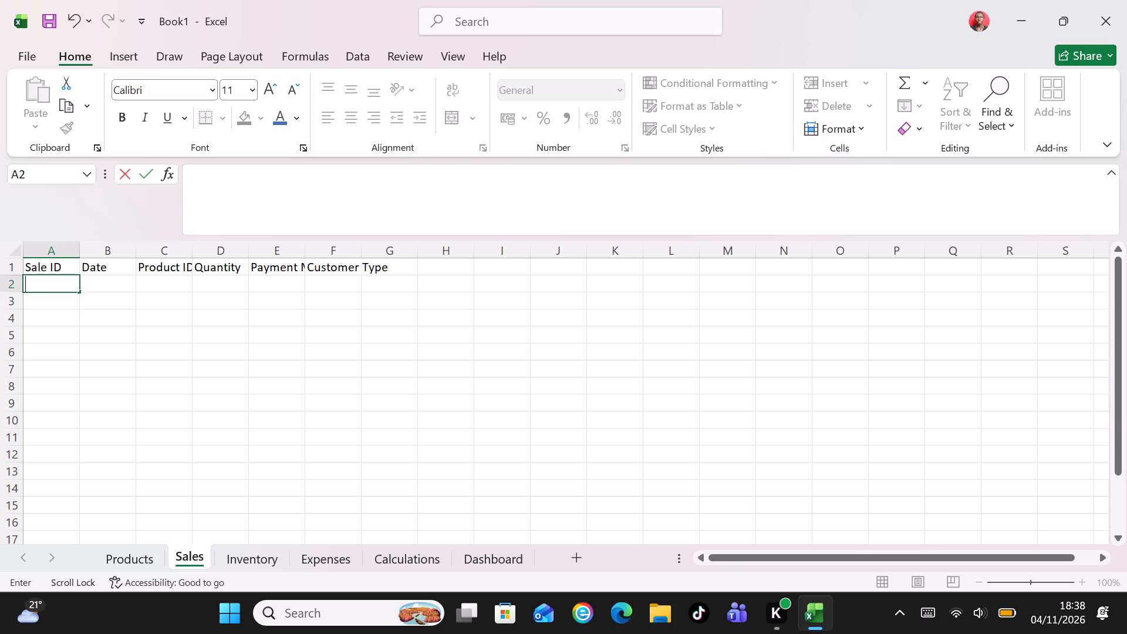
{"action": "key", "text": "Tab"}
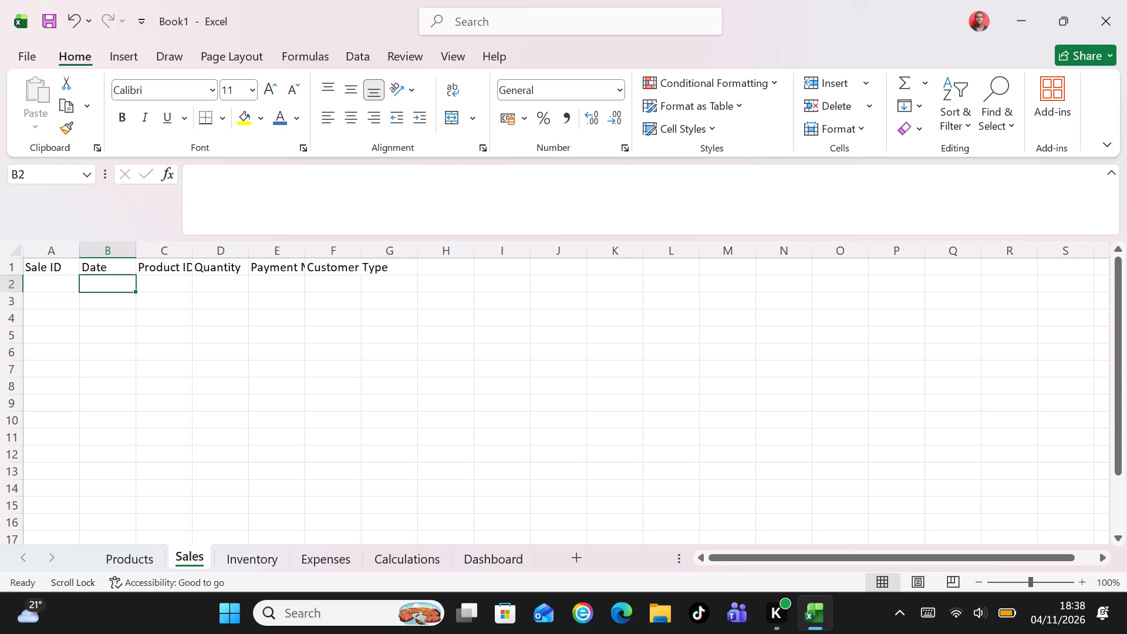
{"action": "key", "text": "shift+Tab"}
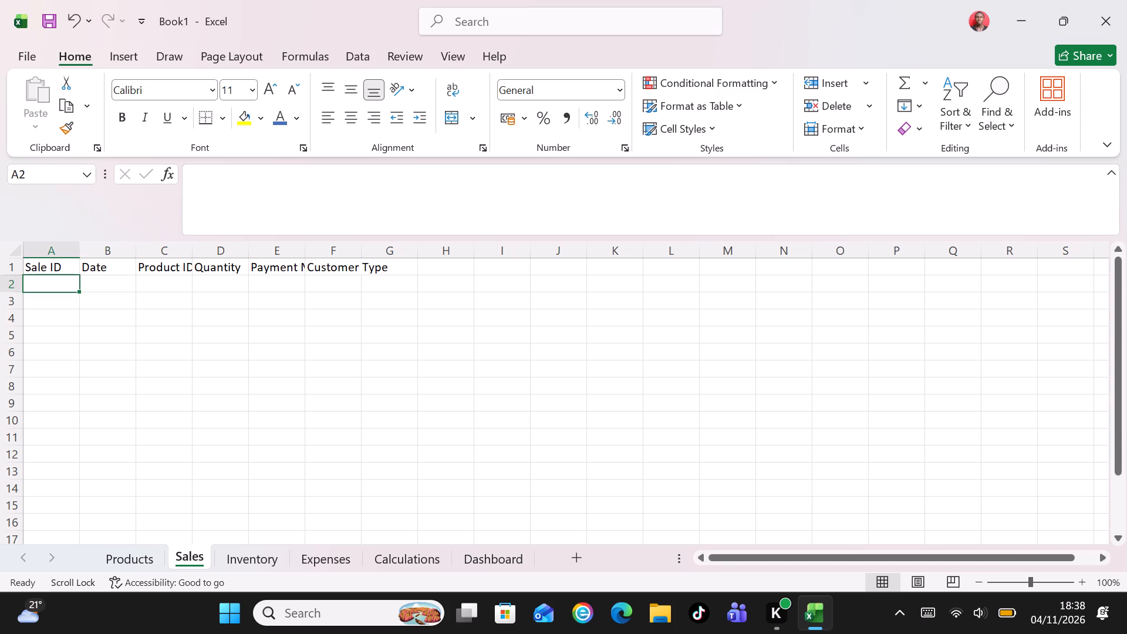
Enter the sale IDs S001 to S006 in cells A2 to A7 of the Sales sheet.
{"action": "type", "text": "S001"}
{"action": "key", "text": "Return"}
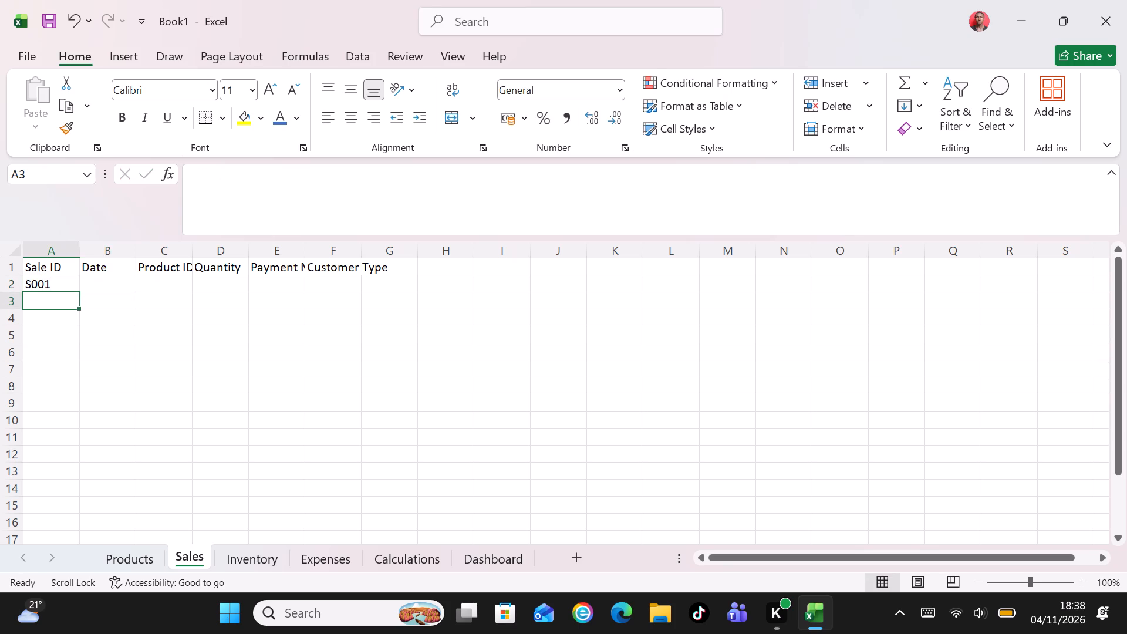
{"action": "type", "text": "S002"}
{"action": "key", "text": "Return"}
{"action": "type", "text": "S003"}
{"action": "key", "text": "Return"}
{"action": "type", "text": "S004"}
{"action": "key", "text": "Return"}
{"action": "type", "text": "S005"}
{"action": "key", "text": "Return"}
{"action": "type", "text": "S006"}
{"action": "key", "text": "Return"}
Continue the Sale ID column with S007 to S011 in cells A8 to A12.
{"action": "type", "text": "S007"}
{"action": "key", "text": "Return"}
{"action": "type", "text": "S008"}
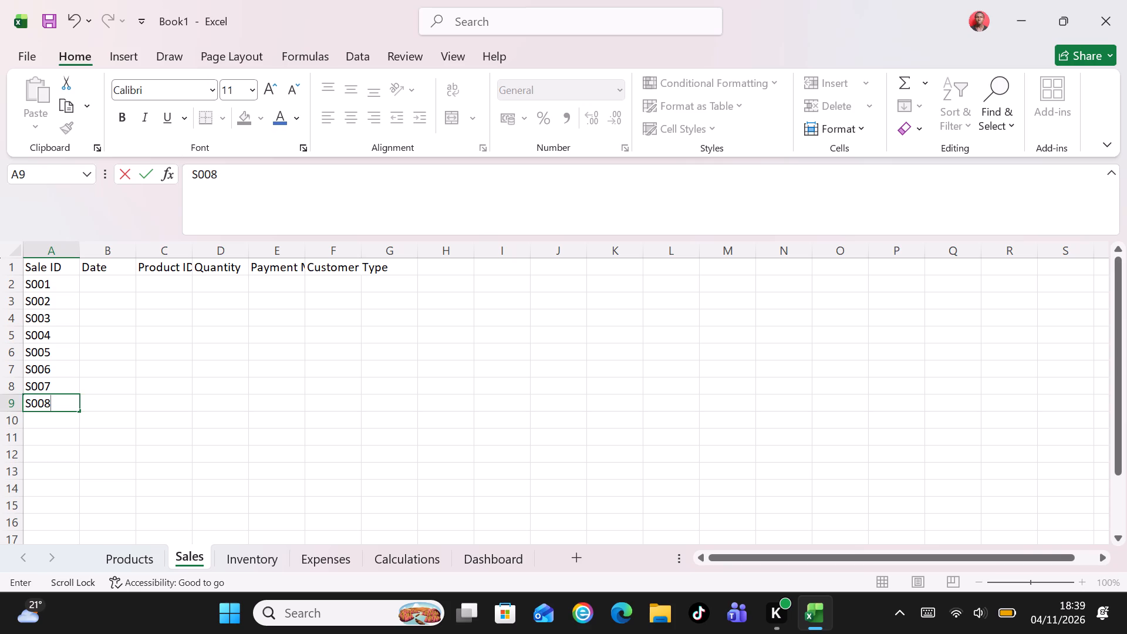
{"action": "key", "text": "Return"}
{"action": "type", "text": "S009"}
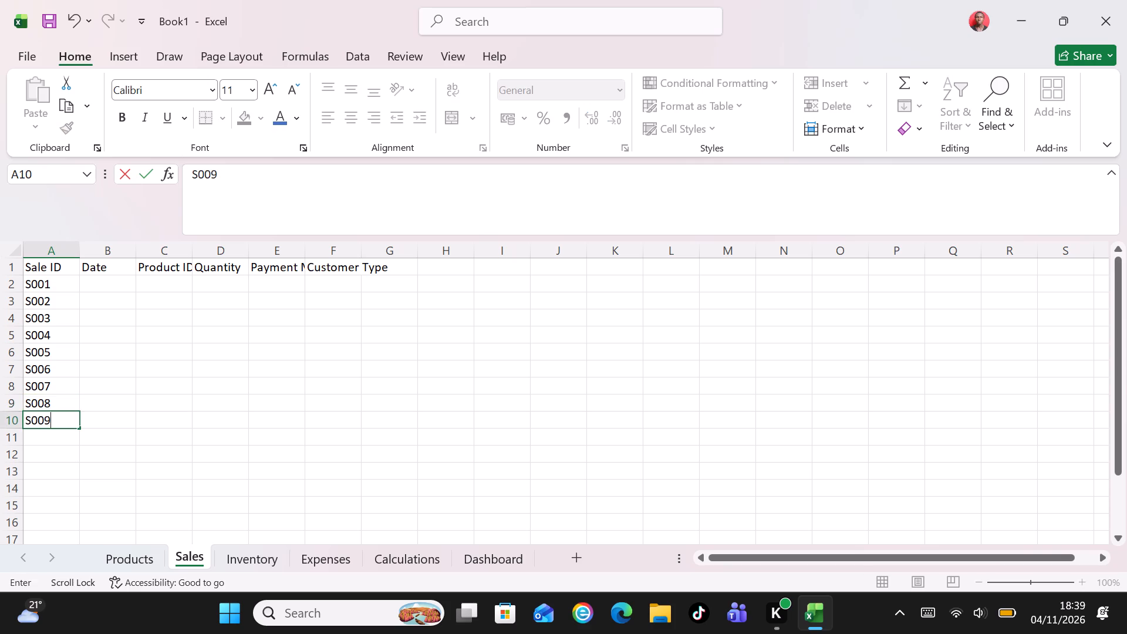
{"action": "key", "text": "Return"}
{"action": "type", "text": "S00"}
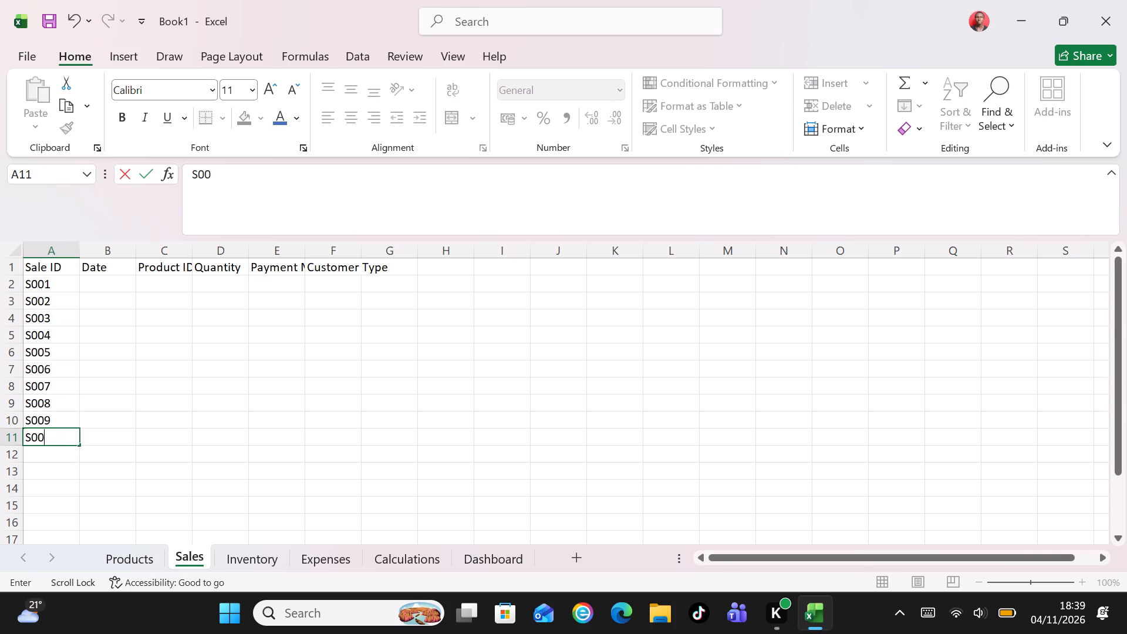
{"action": "key", "text": "BackSpace"}
{"action": "type", "text": "10"}
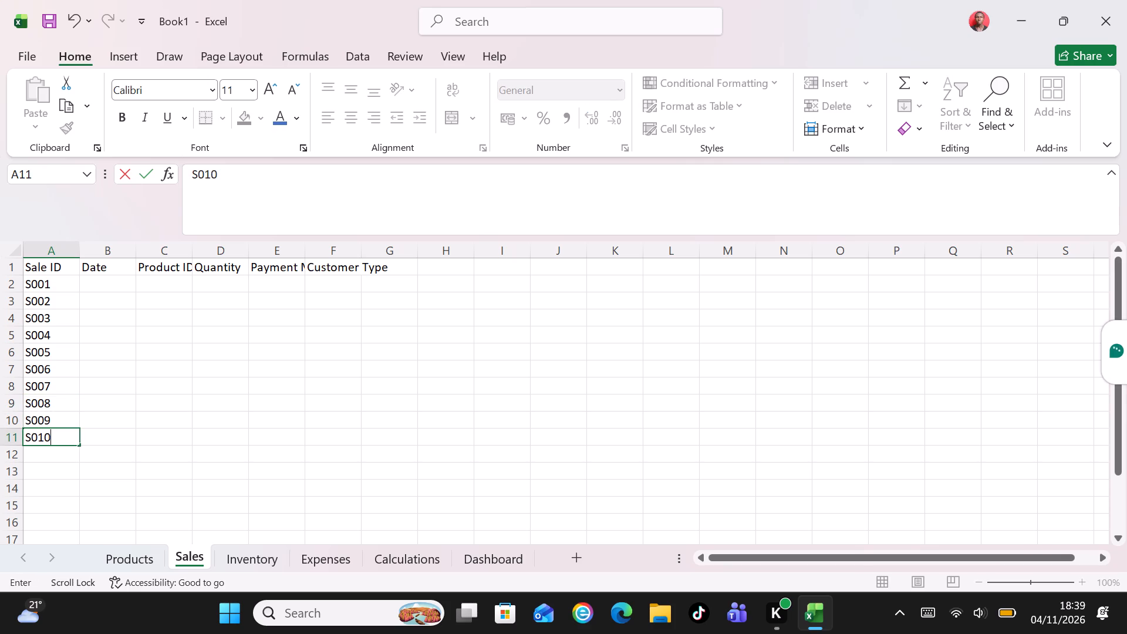
{"action": "key", "text": "Return"}
{"action": "type", "text": "S011"}
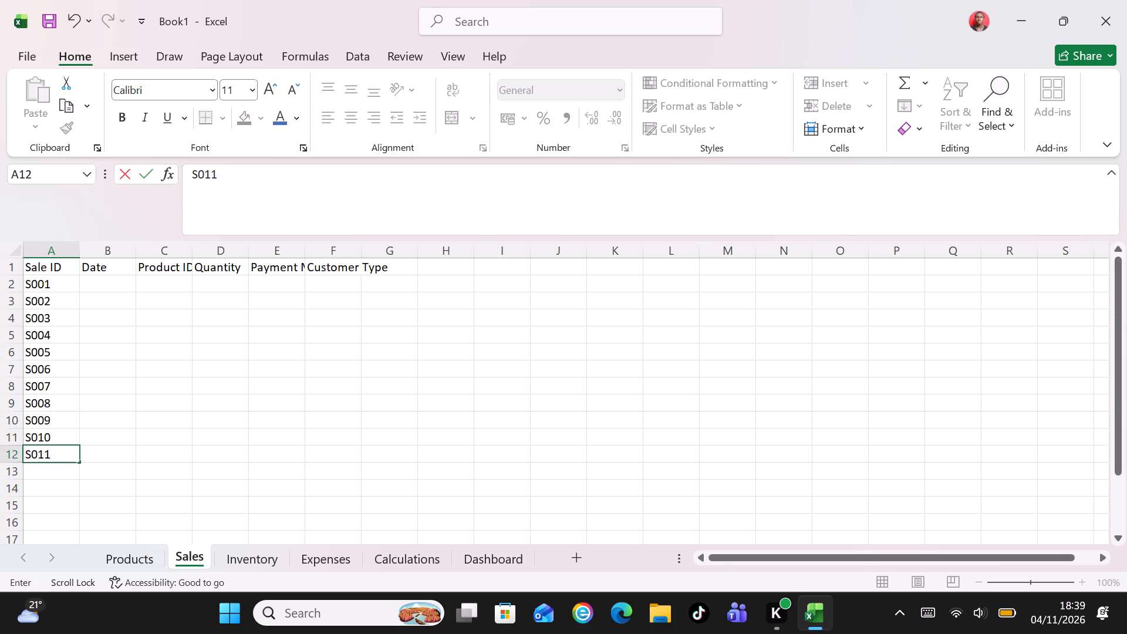
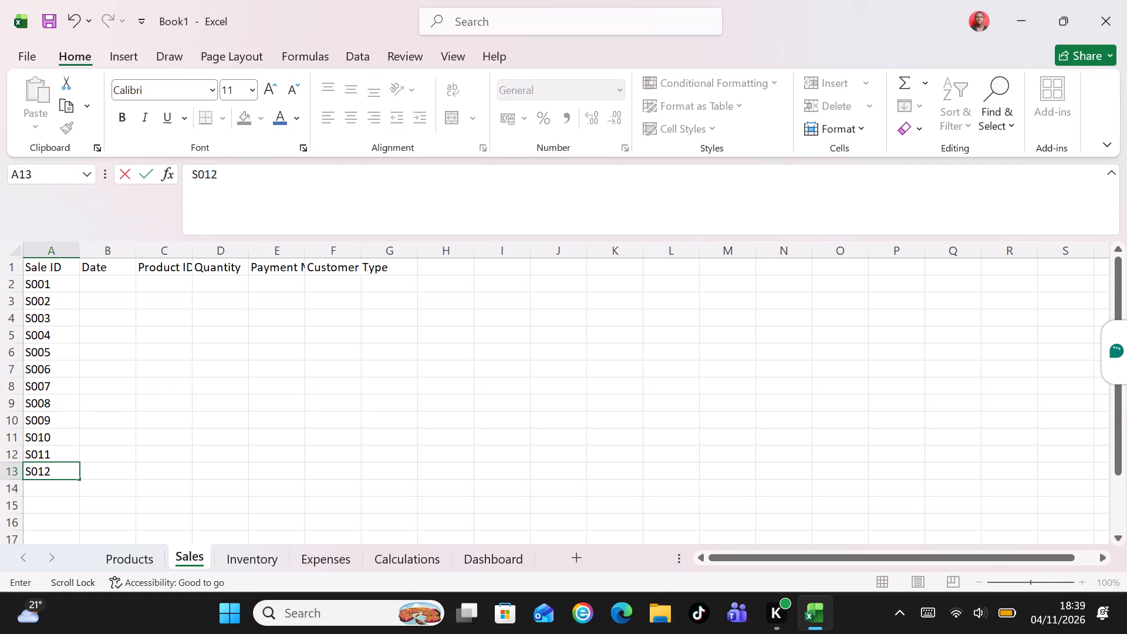
Complete S012 in cell A13 and continue the Sale ID column with S013 to S015 in cells A14 to A16.
{"action": "key", "text": "Return"}
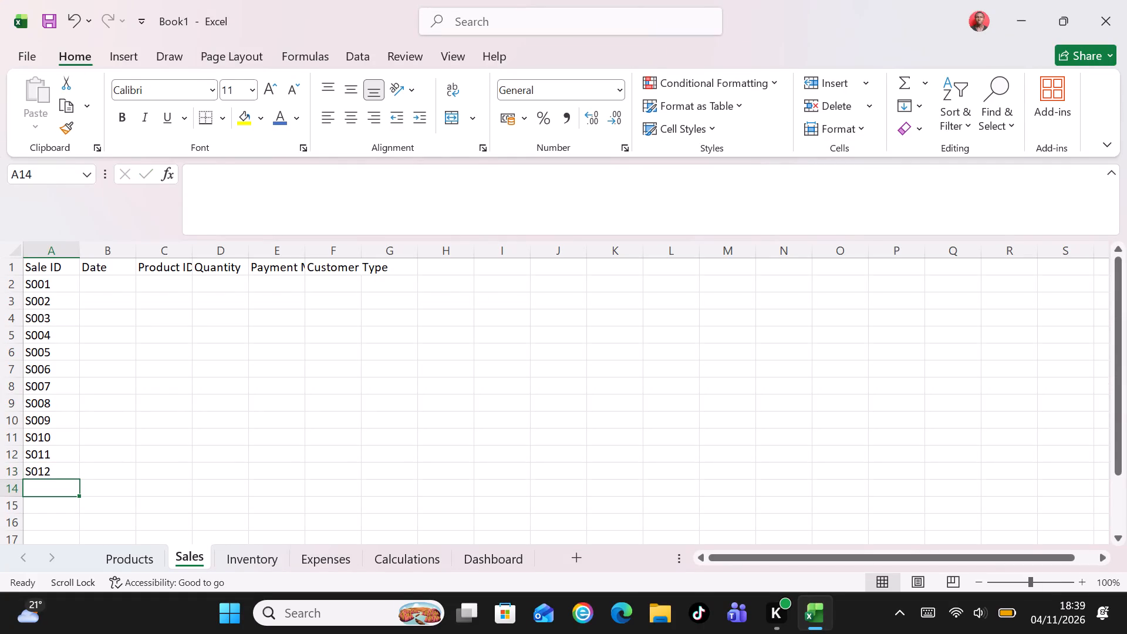
{"action": "type", "text": "S013"}
{"action": "key", "text": "Return"}
{"action": "type", "text": "S014"}
{"action": "key", "text": "Return"}
{"action": "type", "text": "S015\\"}
{"action": "key", "text": "Return"}
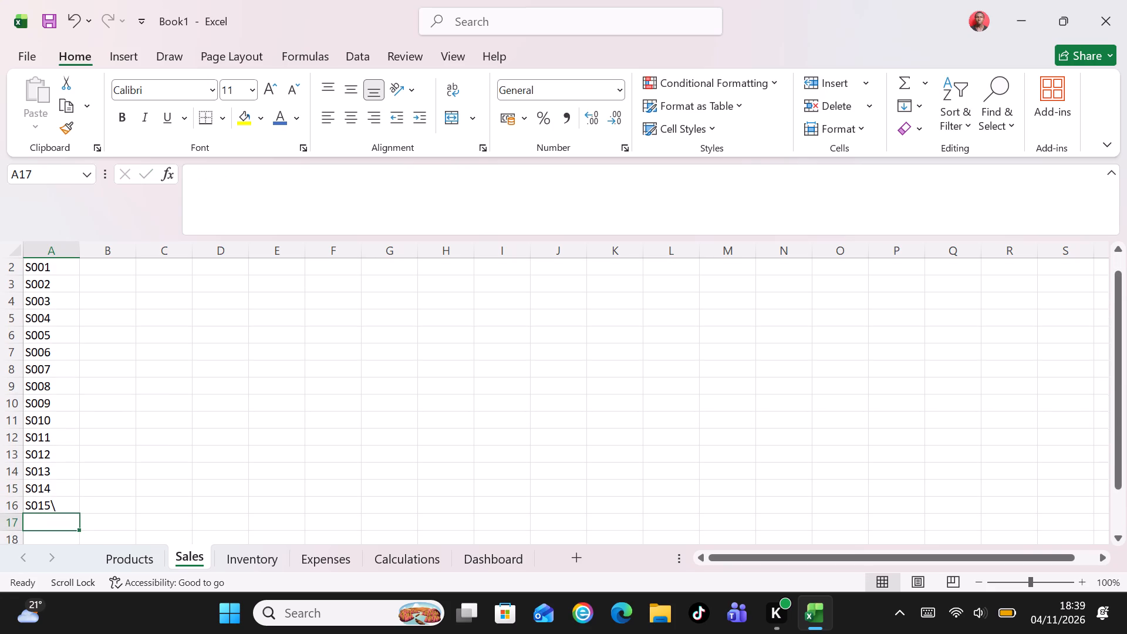
{"action": "key", "text": "shift+Return"}
{"action": "key", "text": "Return"}
{"action": "key", "text": "shift+Return"}
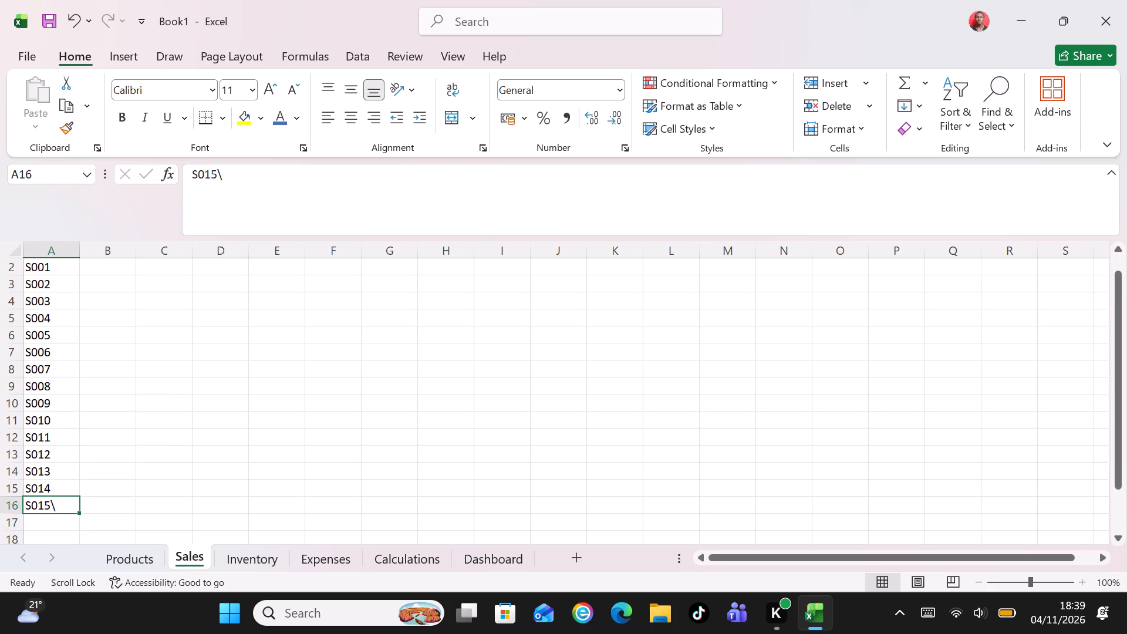
{"action": "key", "text": "BackSpace"}
{"action": "type", "text": "S01"}
{"action": "type", "text": "56"}
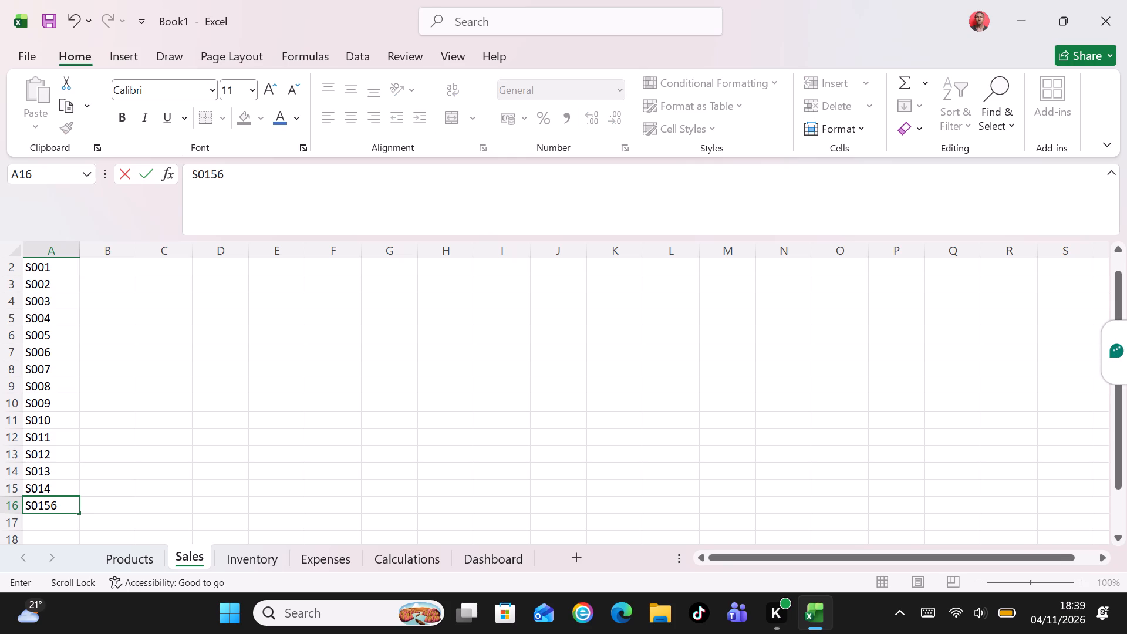
{"action": "key", "text": "BackSpace"}
{"action": "key", "text": "Return"}
Continue the Sale ID column with S016 to S020 in cells A17 to A21.
{"action": "type", "text": "S016"}
{"action": "key", "text": "Return"}
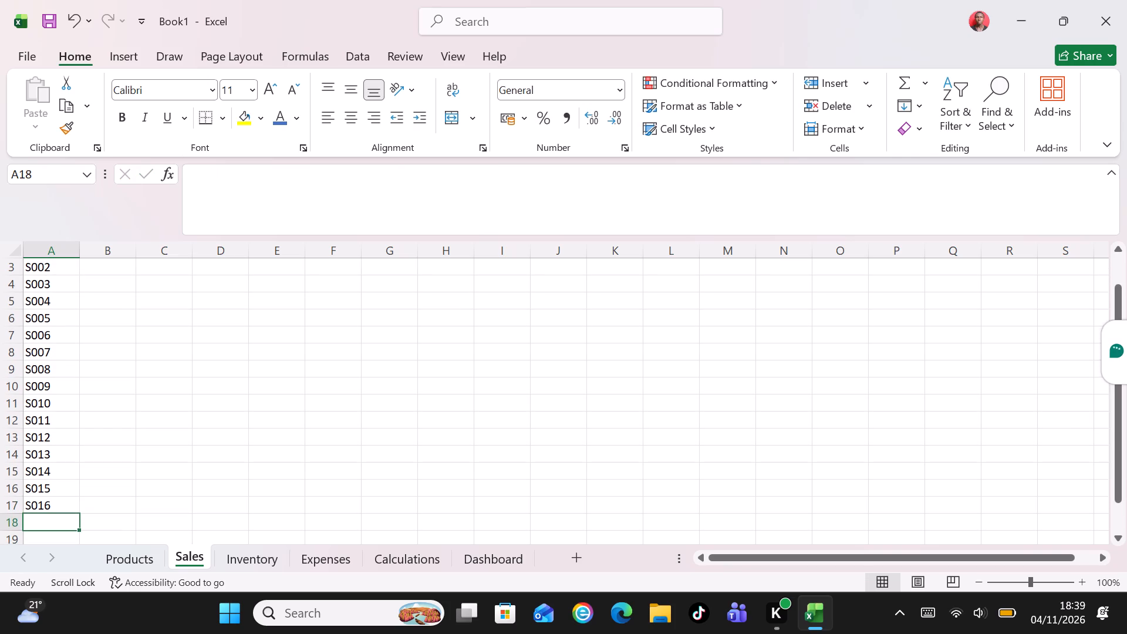
{"action": "type", "text": "S017"}
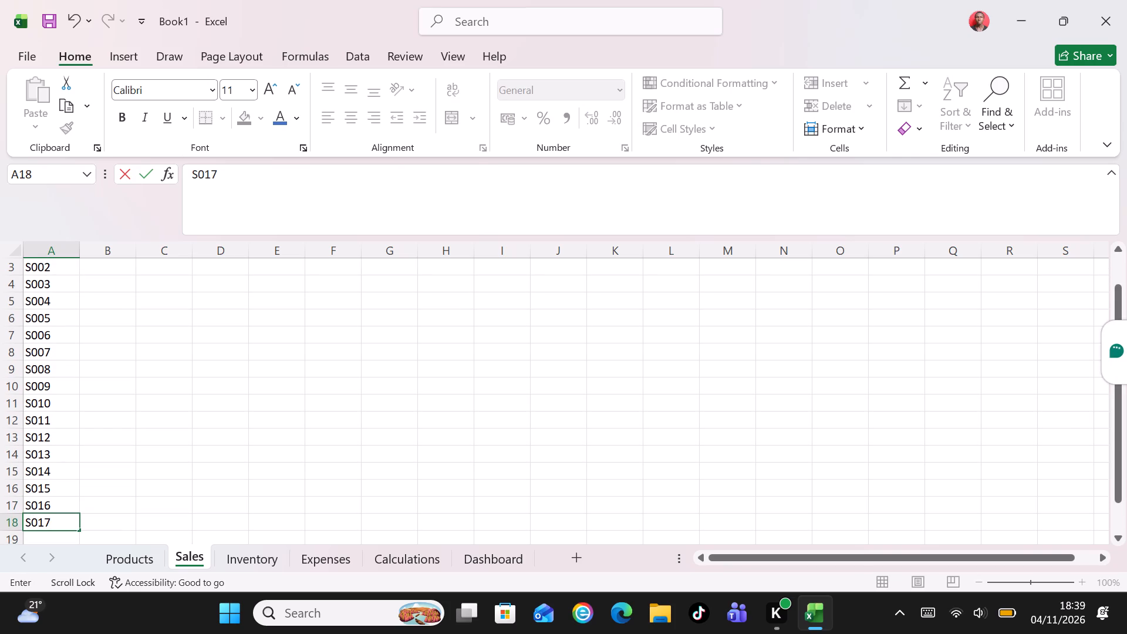
{"action": "key", "text": "Return"}
{"action": "type", "text": "S018"}
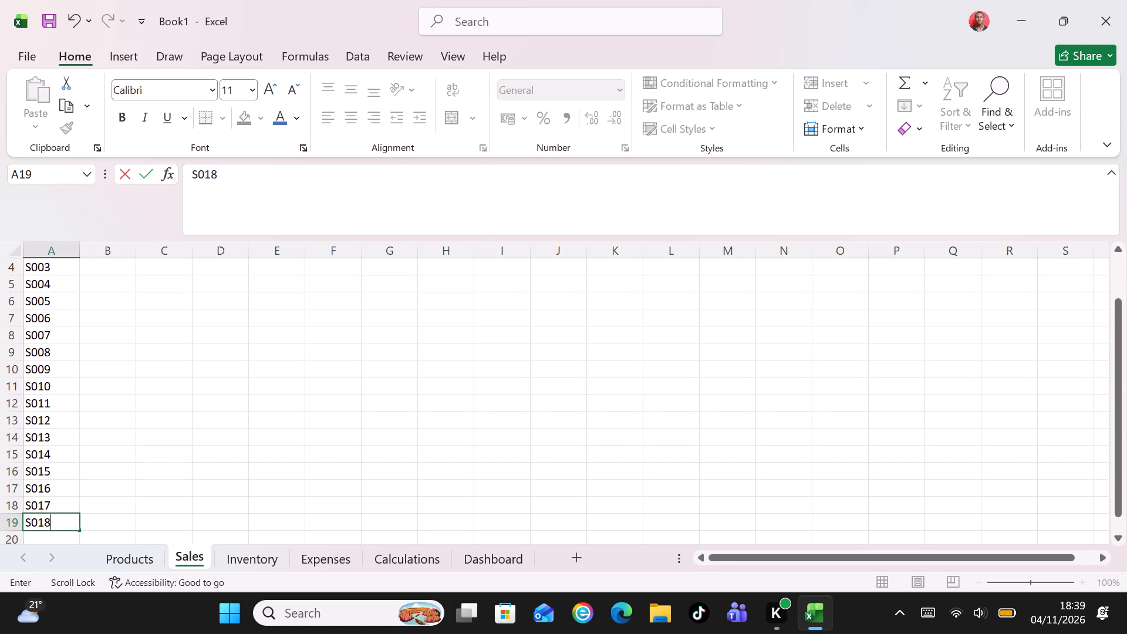
{"action": "key", "text": "Return"}
{"action": "type", "text": "S019"}
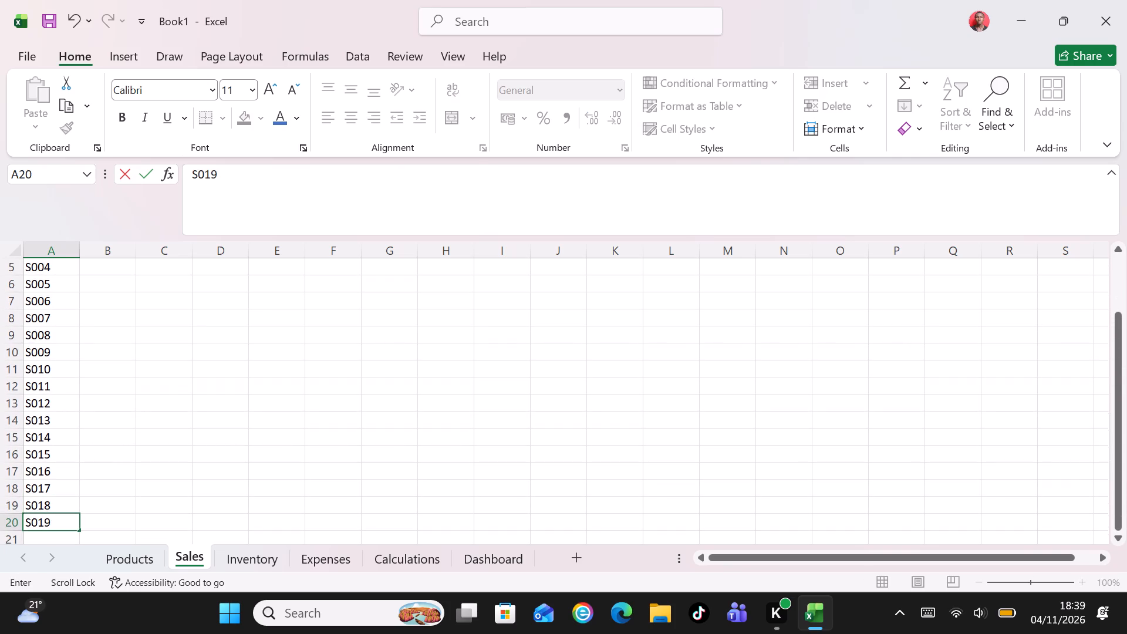
{"action": "key", "text": "Return"}
{"action": "type", "text": "S01"}
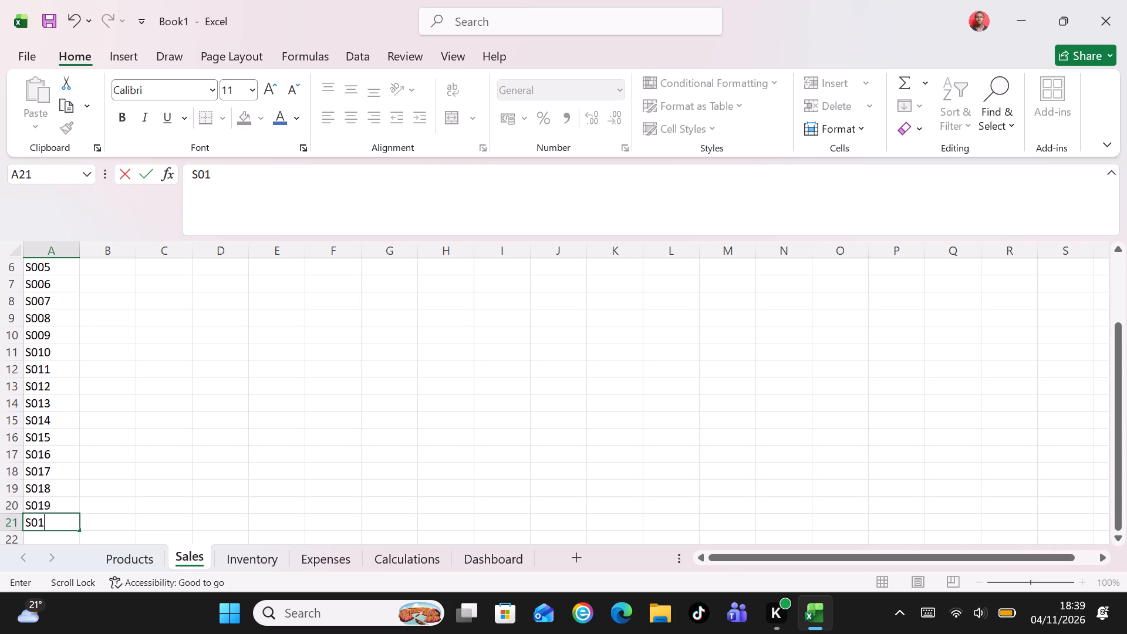
{"action": "key", "text": "BackSpace"}
{"action": "type", "text": "20"}
{"action": "key", "text": "Return"}
Continue the Sale ID column with S021 to S025 in cells A22 to A26.
{"action": "type", "text": "S021"}
{"action": "key", "text": "Return"}
{"action": "type", "text": "S022"}
{"action": "key", "text": "Return"}
{"action": "type", "text": "S023"}
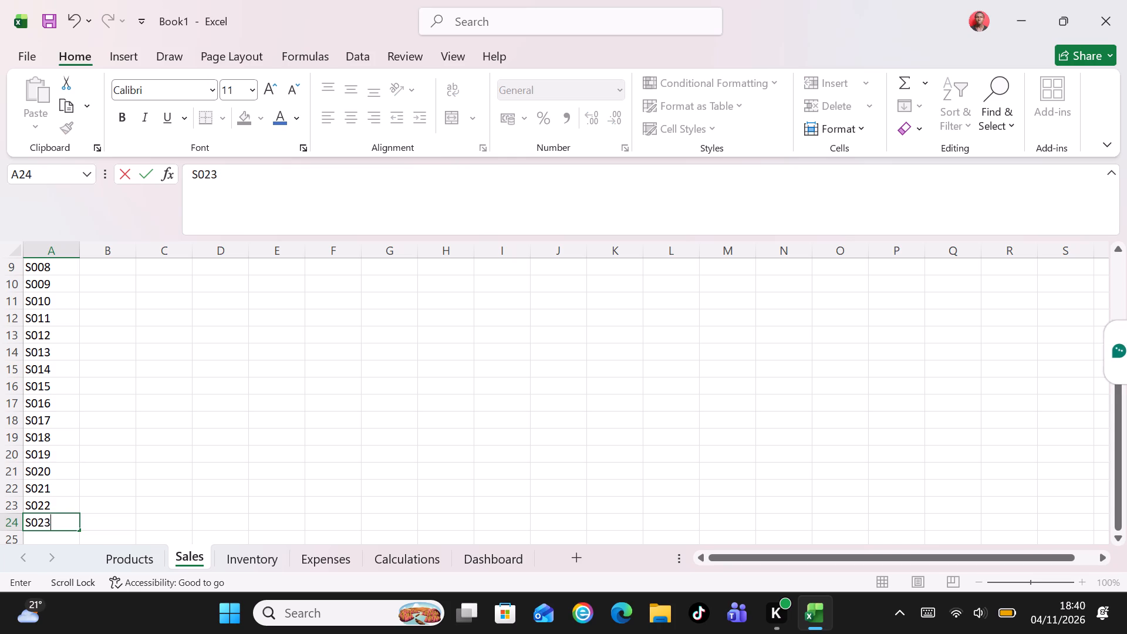
{"action": "key", "text": "Return"}
{"action": "type", "text": "S024"}
{"action": "key", "text": "Return"}
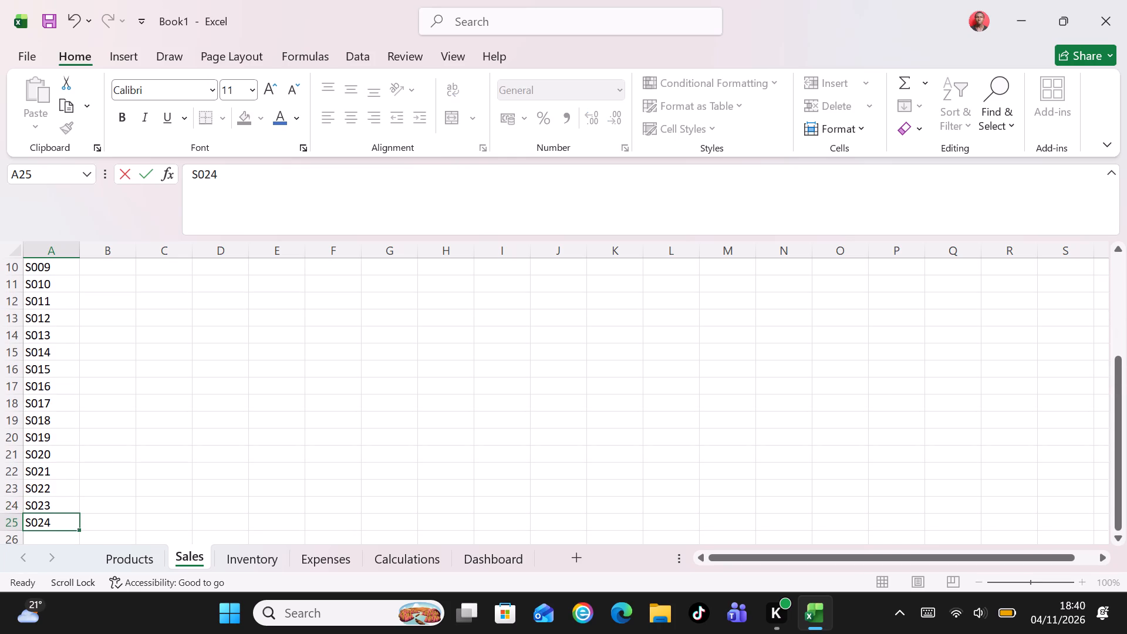
{"action": "type", "text": "S0"}
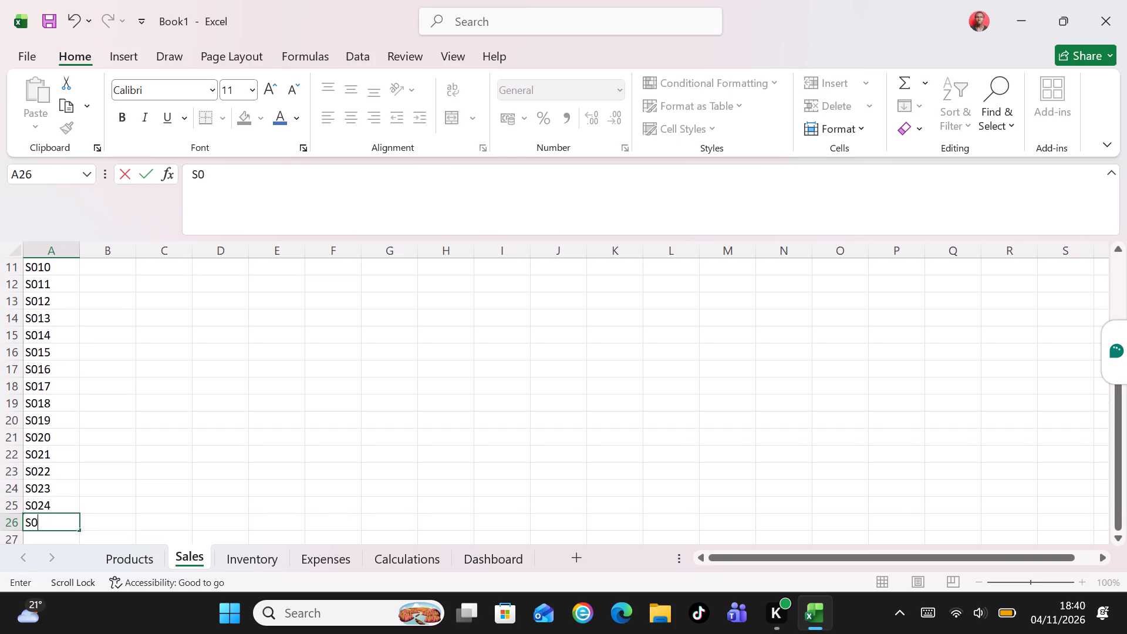
{"action": "type", "text": "25"}
{"action": "key", "text": "Return"}
Continue the Sale ID column with S026 to S030 in cells A27 to A31.
{"action": "type", "text": "S026"}
{"action": "key", "text": "Return"}
{"action": "type", "text": "S027"}
{"action": "key", "text": "Return"}
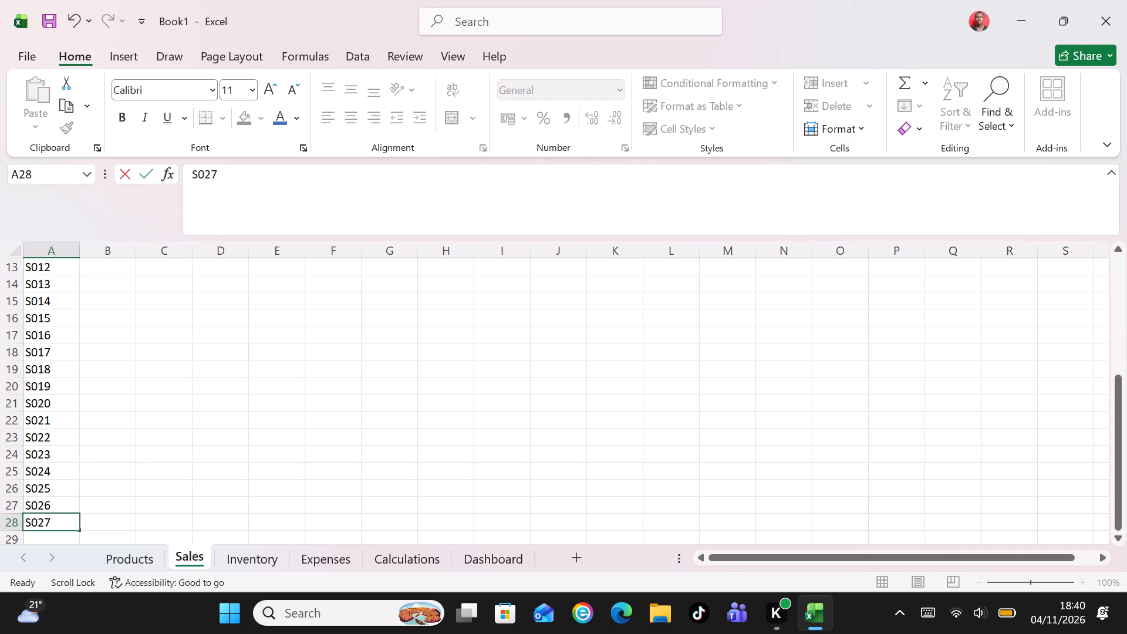
{"action": "type", "text": "S028"}
{"action": "key", "text": "Return"}
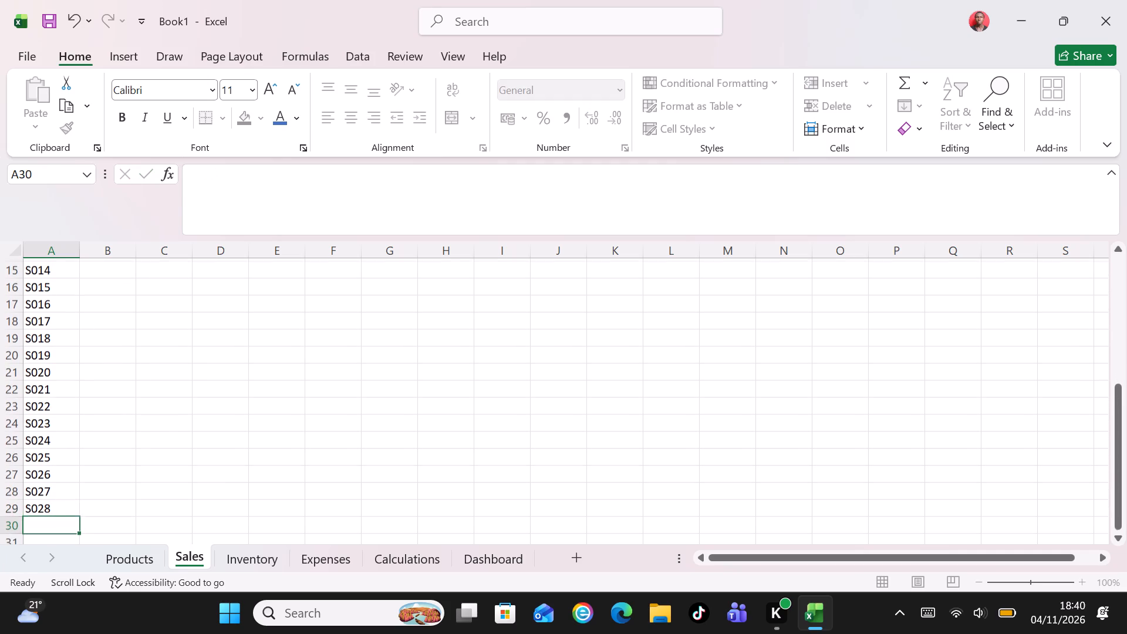
{"action": "type", "text": "S028"}
{"action": "key", "text": "BackSpace"}
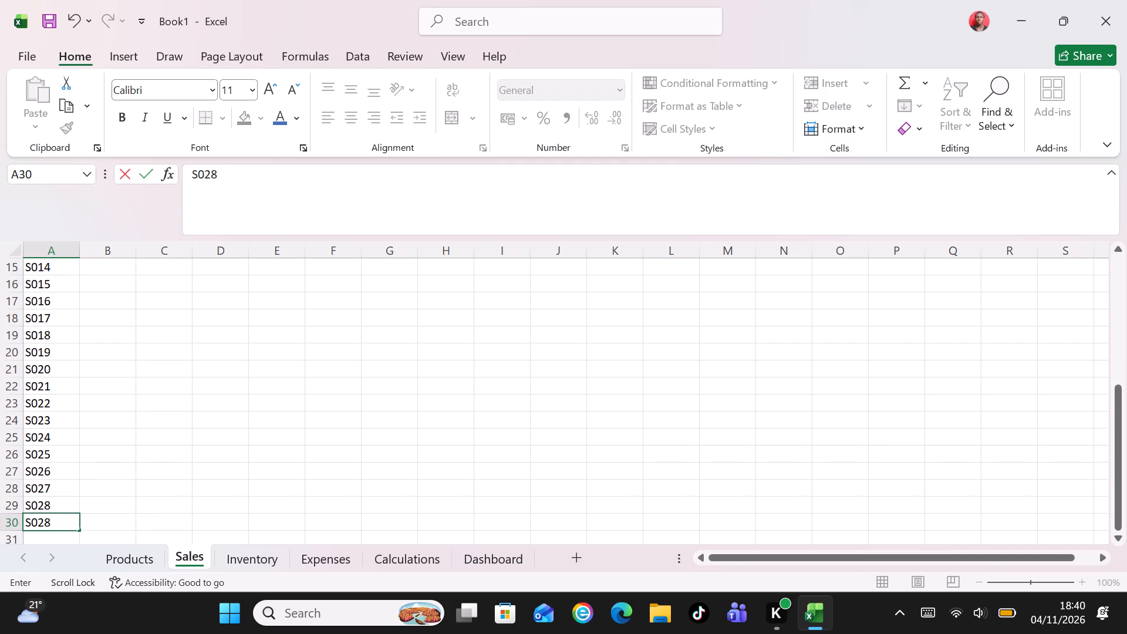
{"action": "key", "text": "9"}
{"action": "key", "text": "Return"}
{"action": "type", "text": "S0"}
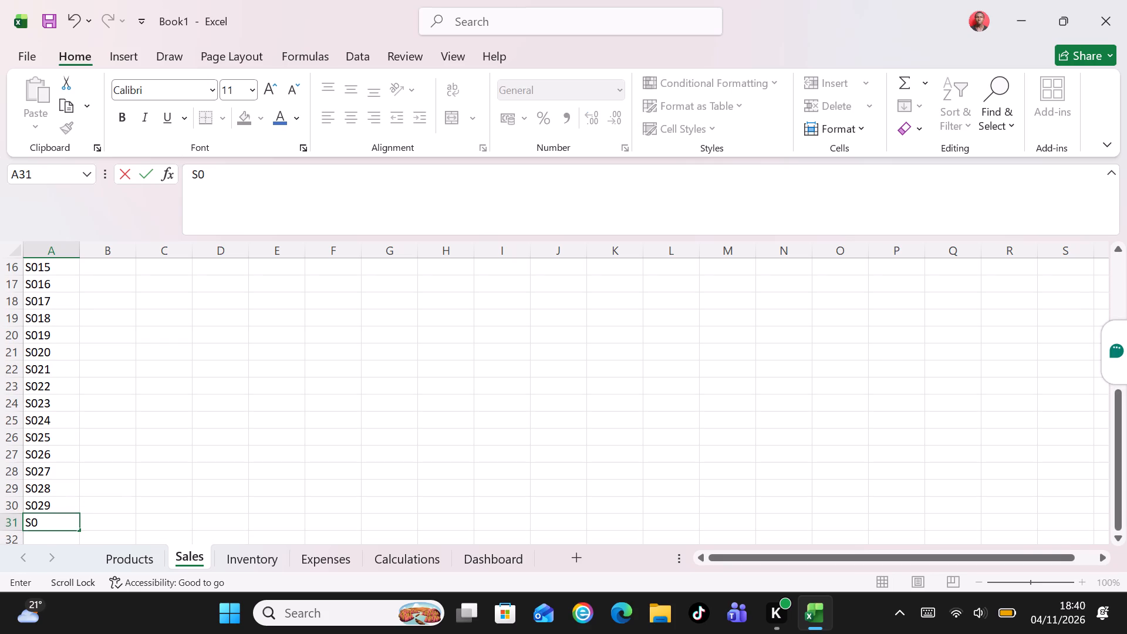
{"action": "type", "text": "30"}
{"action": "key", "text": "Return"}
Continue the Sale ID column with S031 to S033 in cells A32 to A34.
{"action": "type", "text": "S031"}
{"action": "key", "text": "Return"}
{"action": "type", "text": "S932"}
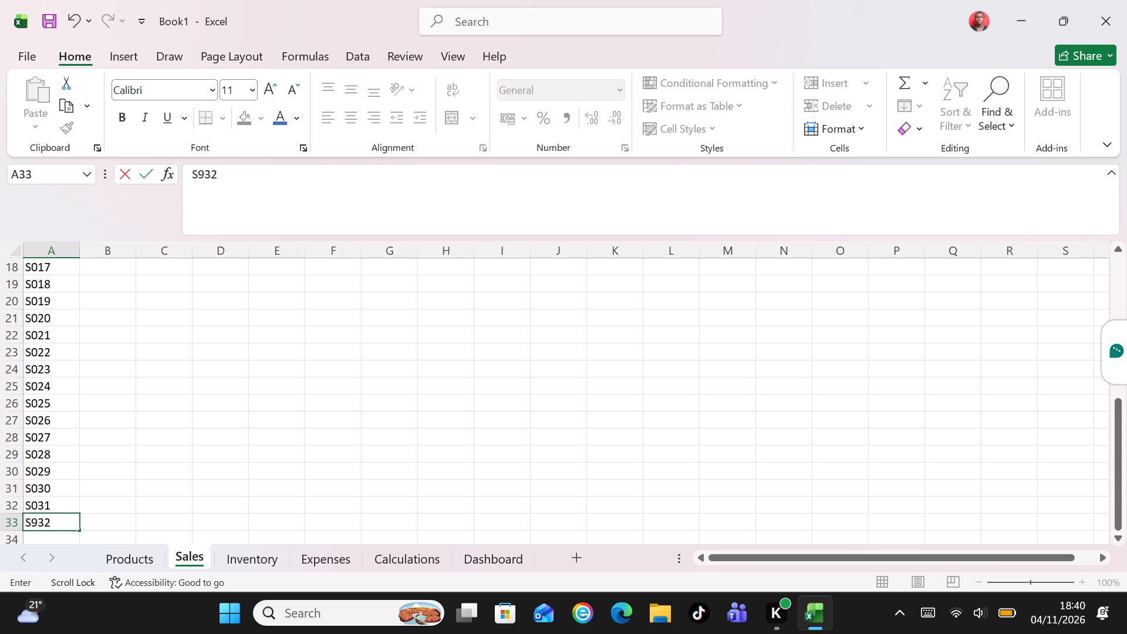
{"action": "key", "text": "BackSpace"}
{"action": "key", "text": "BackSpace"}
{"action": "key", "text": "BackSpace"}
{"action": "type", "text": "032"}
{"action": "key", "text": "Return"}
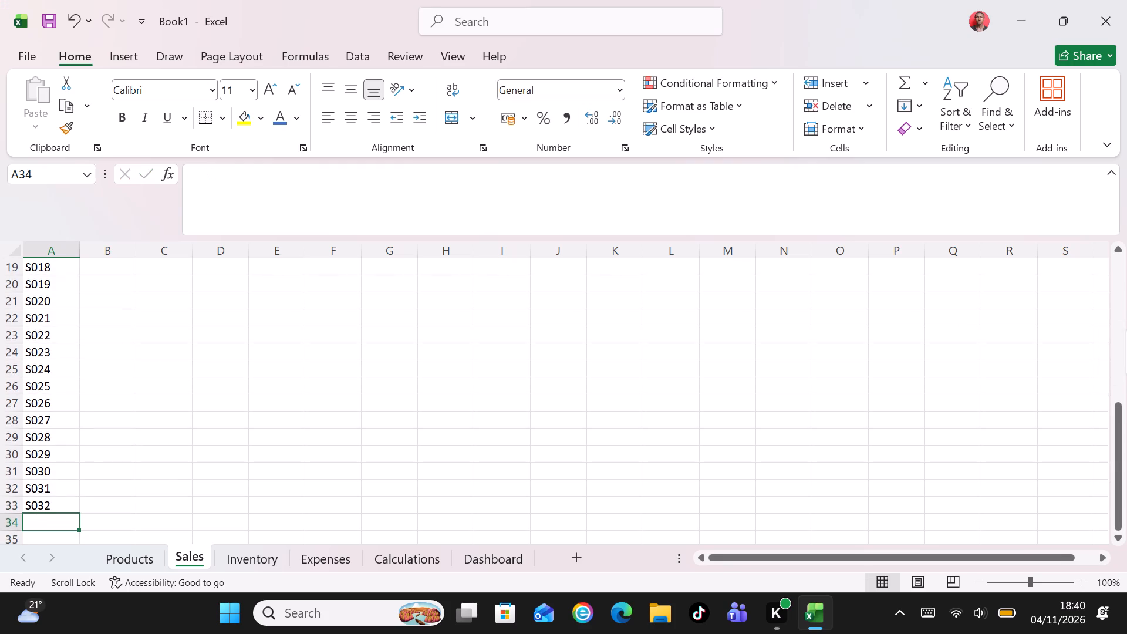
{"action": "type", "text": "S033"}
{"action": "key", "text": "Return"}
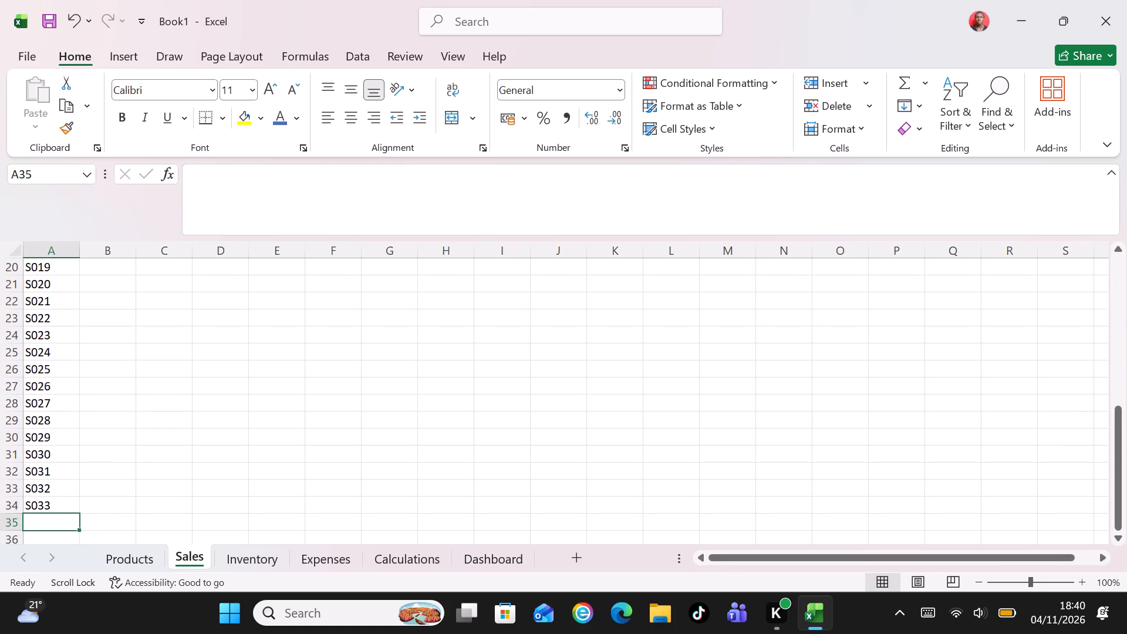
Continue the Sale ID column with S034 to S037 in cells A35 to A38.
{"action": "type", "text": "S0"}
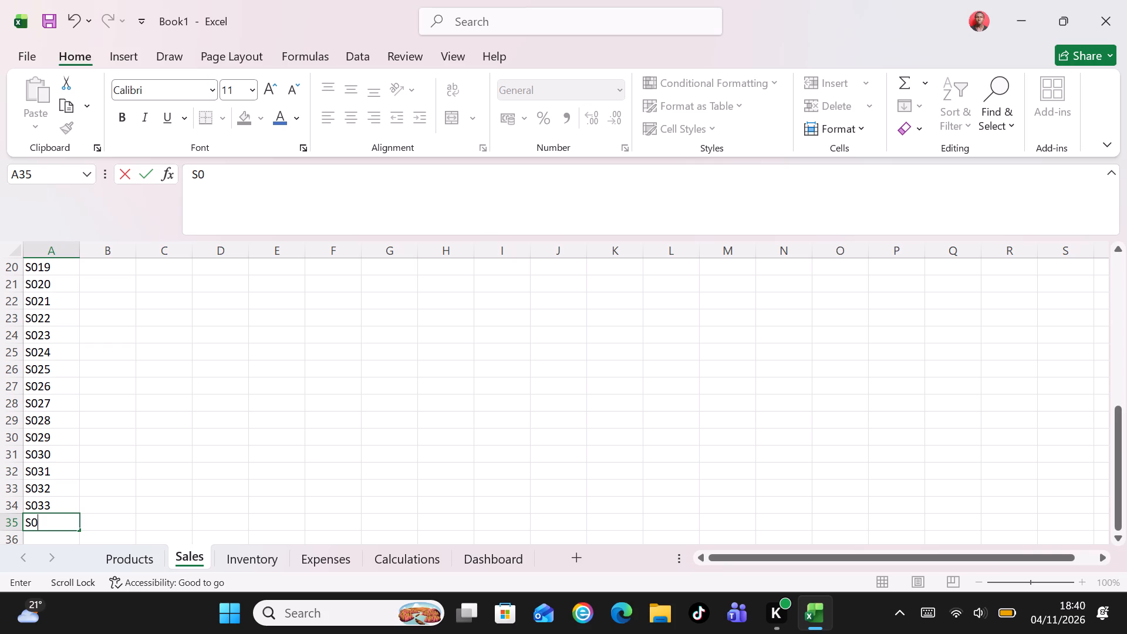
{"action": "type", "text": "34"}
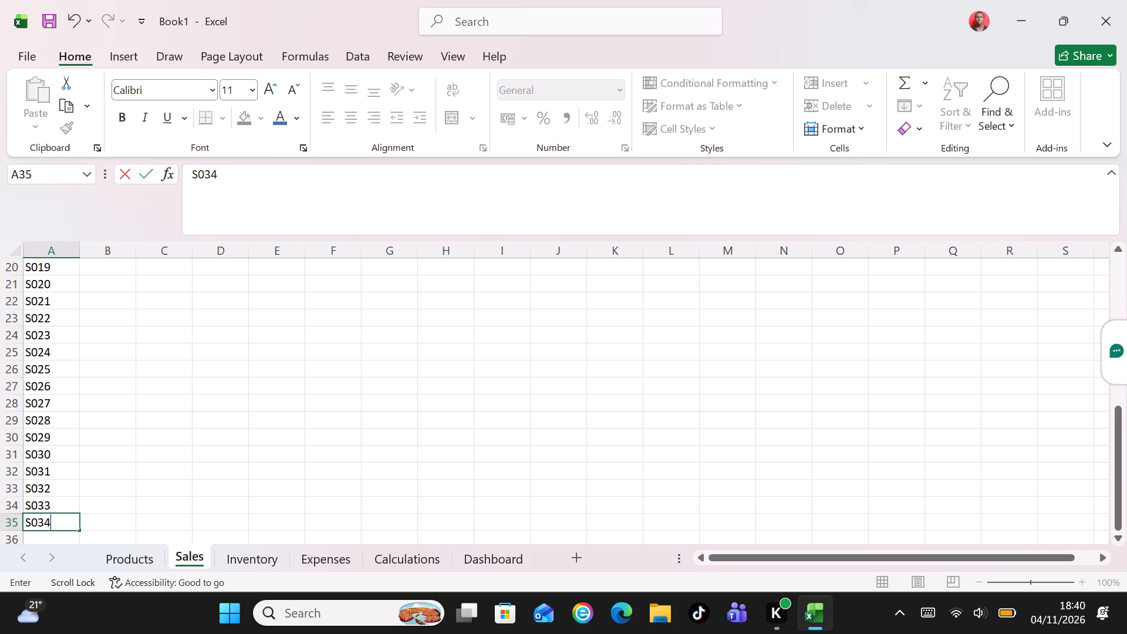
{"action": "key", "text": "Return"}
{"action": "type", "text": "S035"}
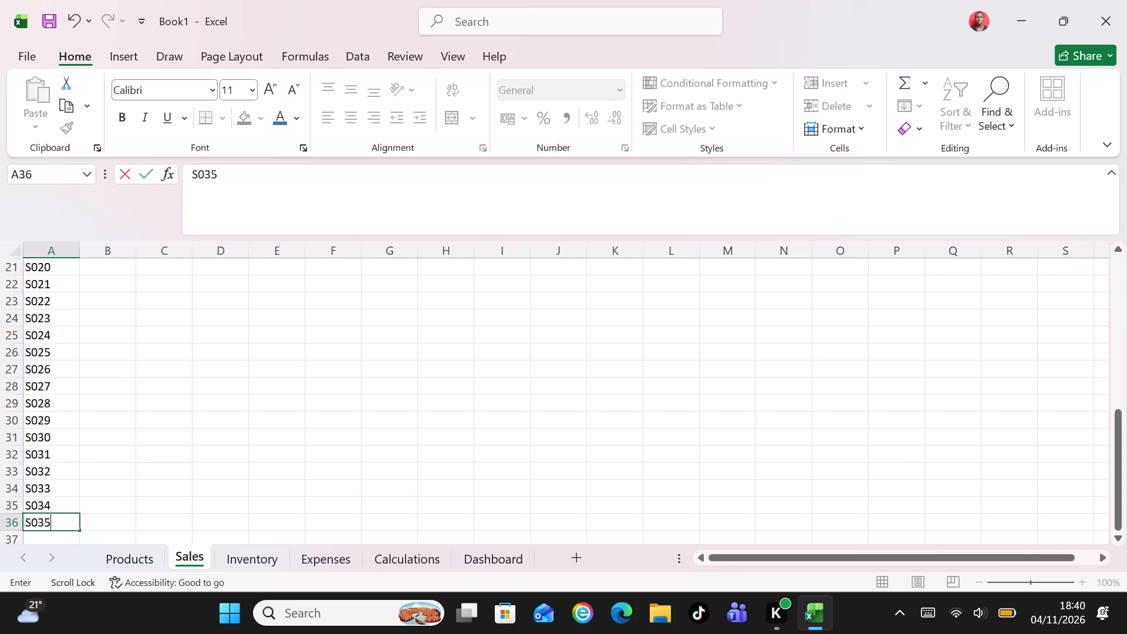
{"action": "key", "text": "Return"}
{"action": "type", "text": "S0"}
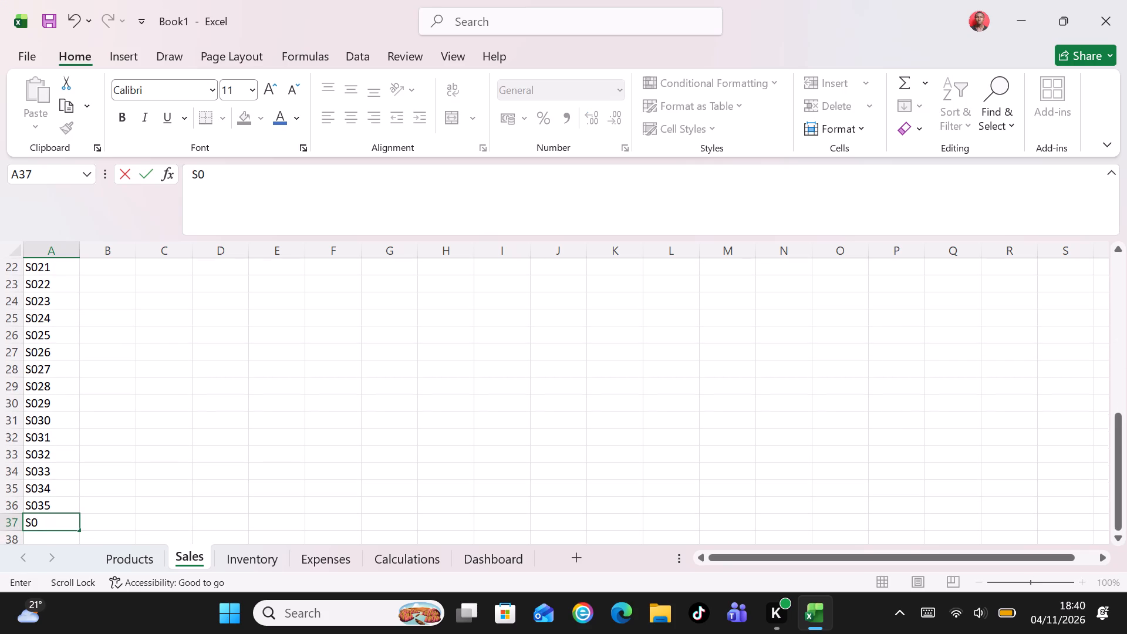
{"action": "type", "text": "36"}
{"action": "key", "text": "Return"}
{"action": "type", "text": "S0"}
{"action": "type", "text": "37"}
{"action": "key", "text": "Return"}
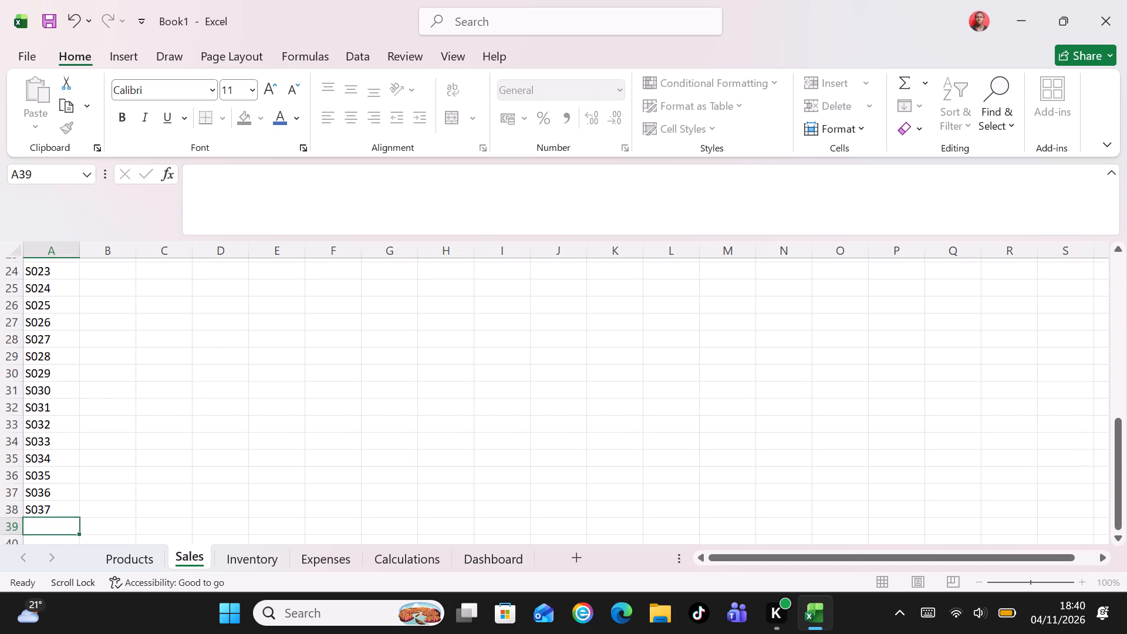
Finish the Sale ID column with S038 to S040 in cells A39 to A41.
{"action": "type", "text": "S0"}
{"action": "type", "text": "38"}
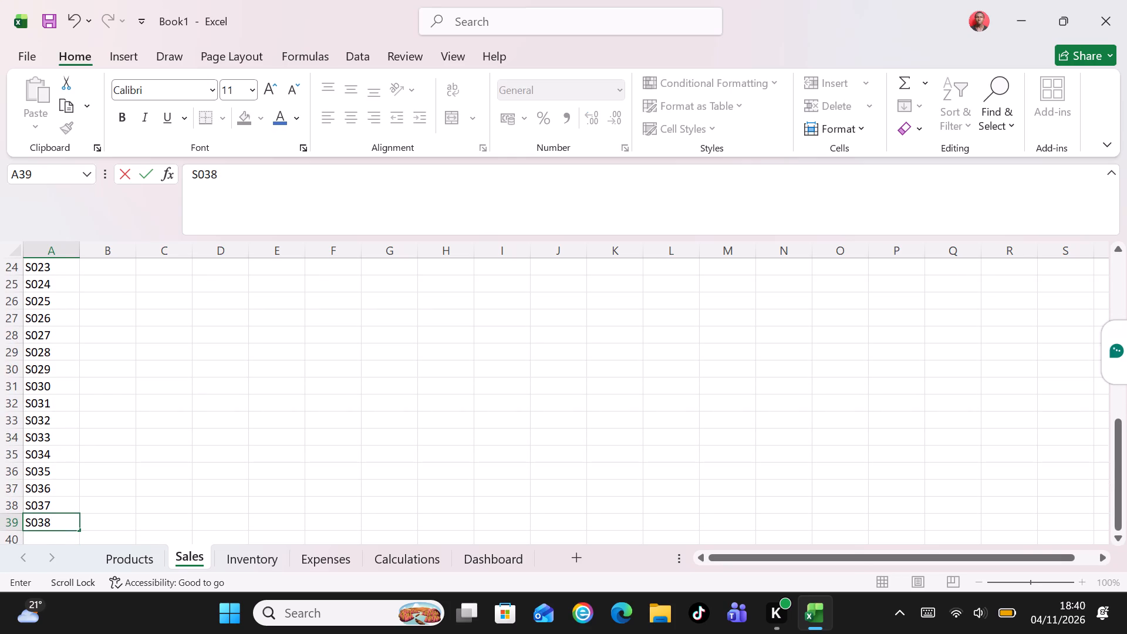
{"action": "key", "text": "Return"}
{"action": "type", "text": "S039"}
{"action": "key", "text": "Return"}
{"action": "type", "text": "S040"}
{"action": "key", "text": "Return"}
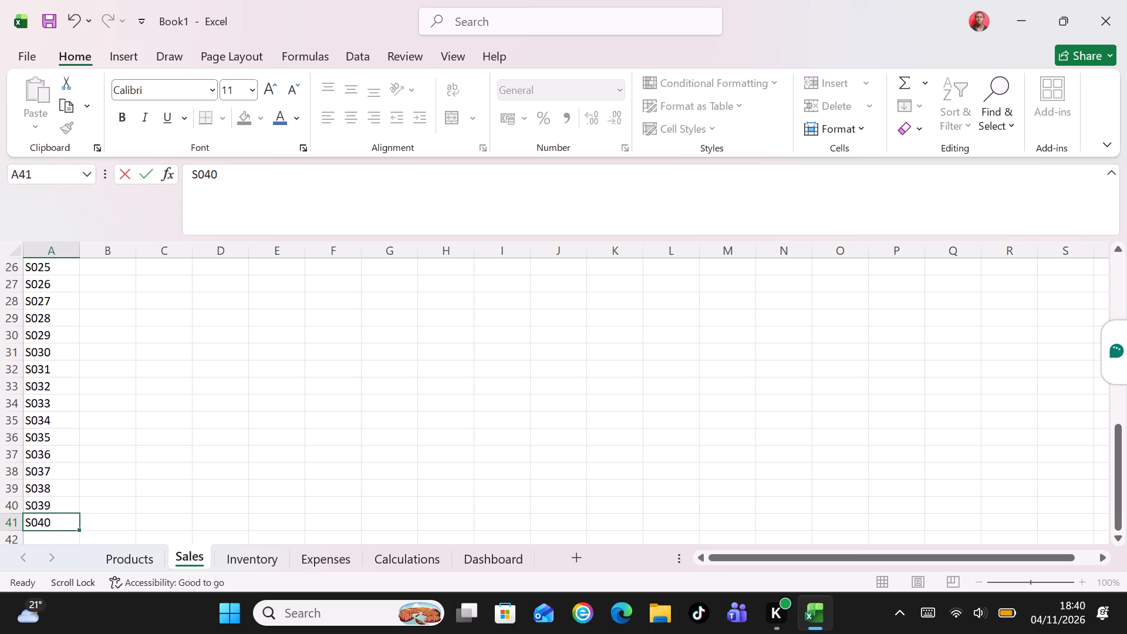
Return to the top of the Sales sheet and select cell B2, the first entry cell under the Date header.
{"action": "key", "text": "Page_Up"}
{"action": "key", "text": "Page_Up"}
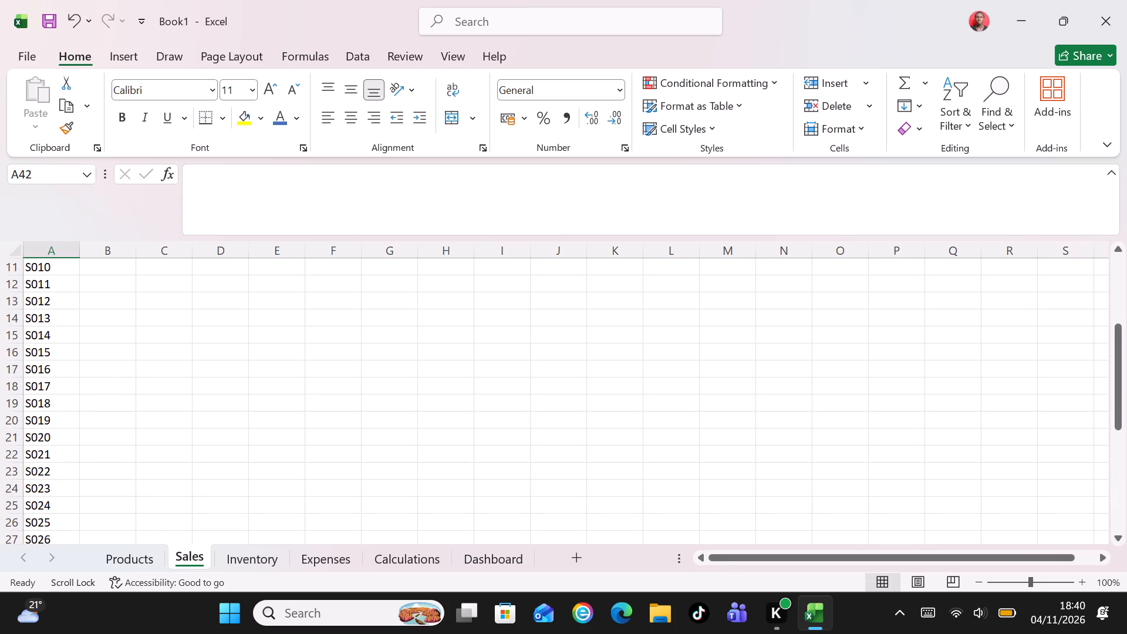
{"action": "key", "text": "Page_Up"}
{"action": "left_click", "coordinate": [96, 284]}
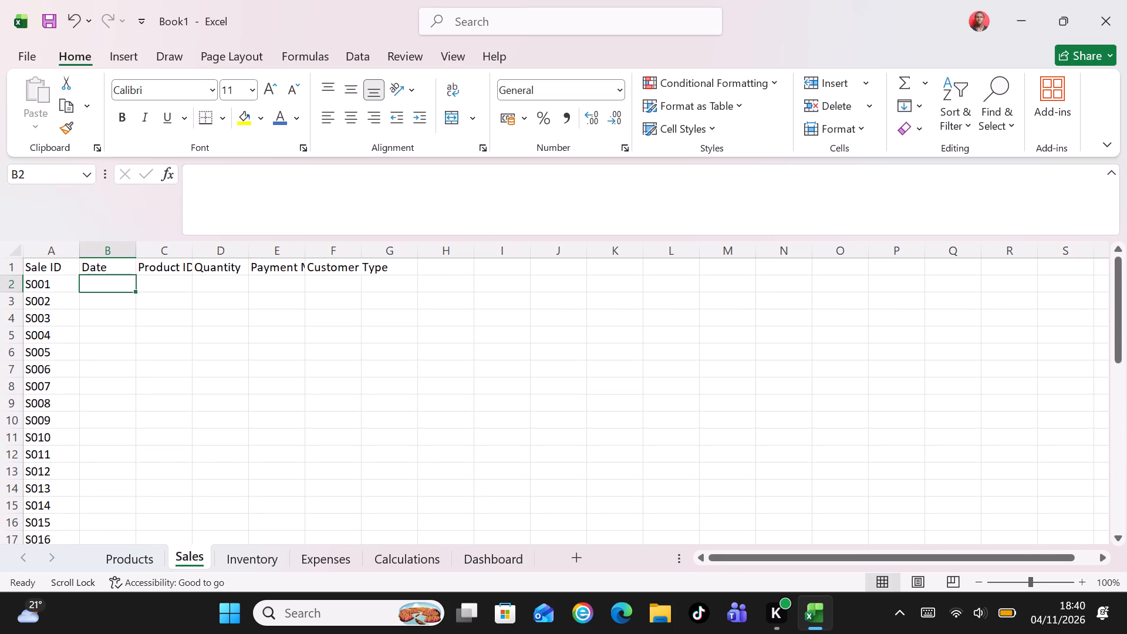